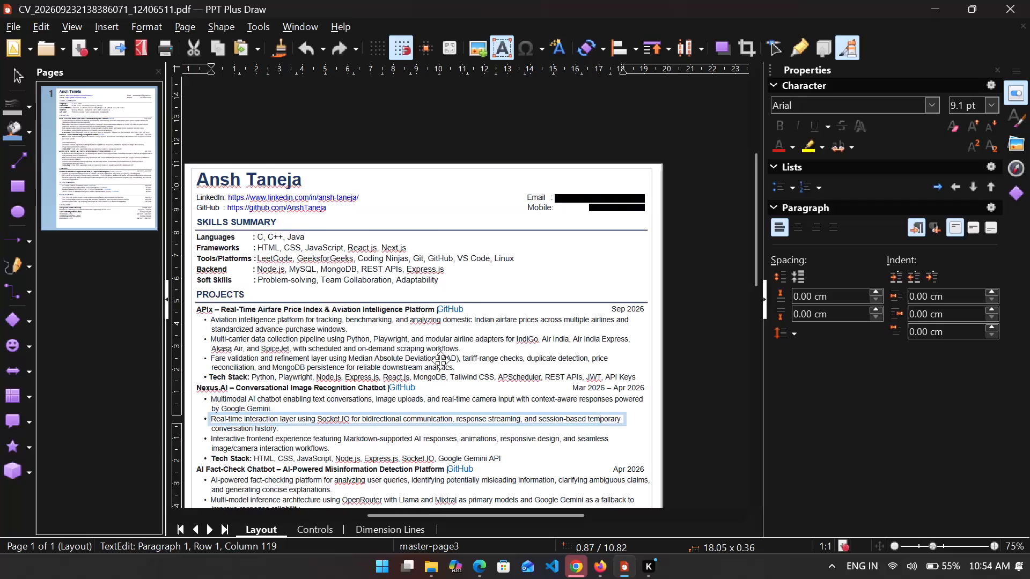
Change "Top" to lowercase "top" in the Code-a-Haunt 2.0 hackathon line under Achievements.
scroll(440, 360, down, 2)
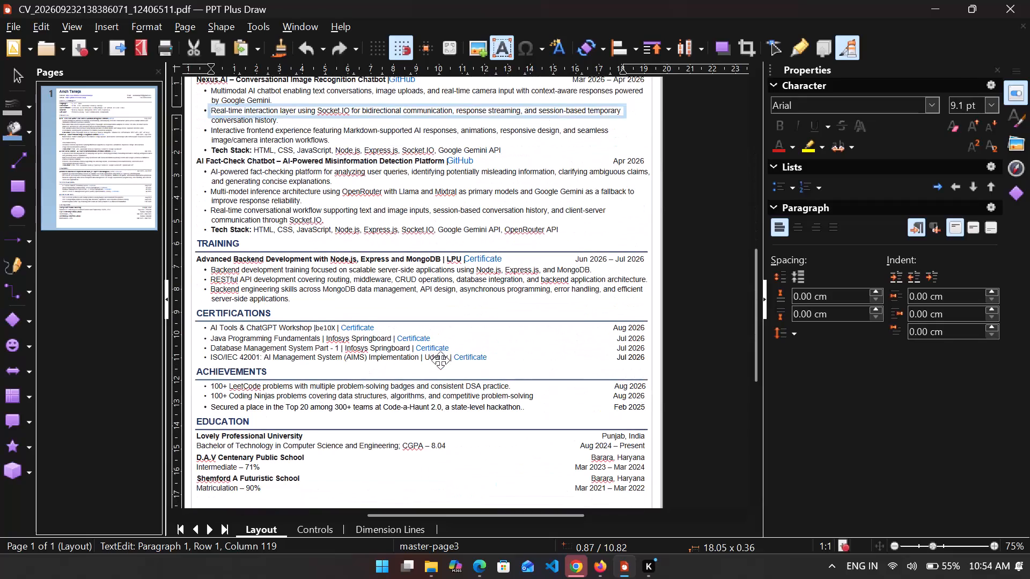
click(289, 403)
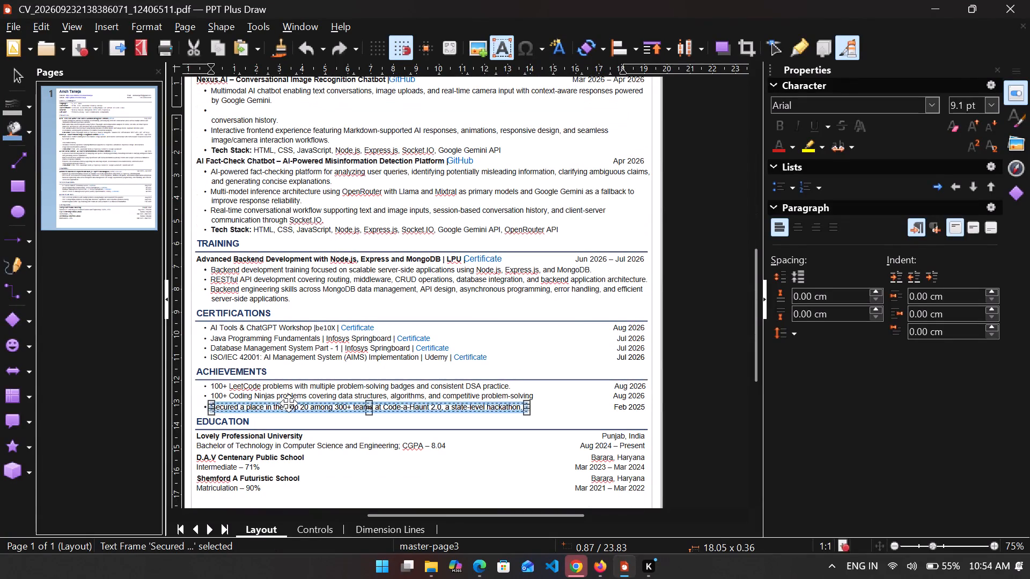
click(289, 403)
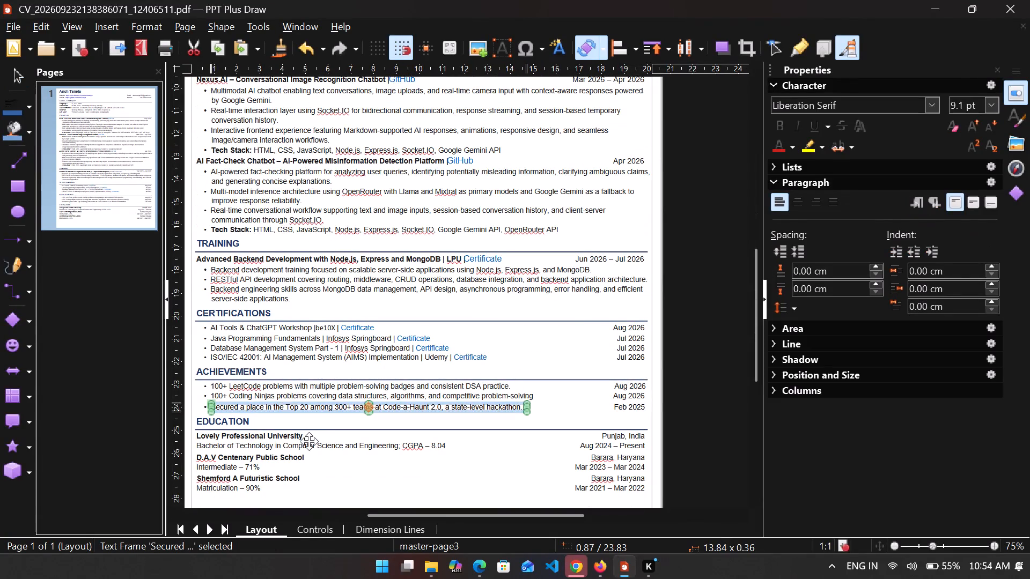
click(310, 401)
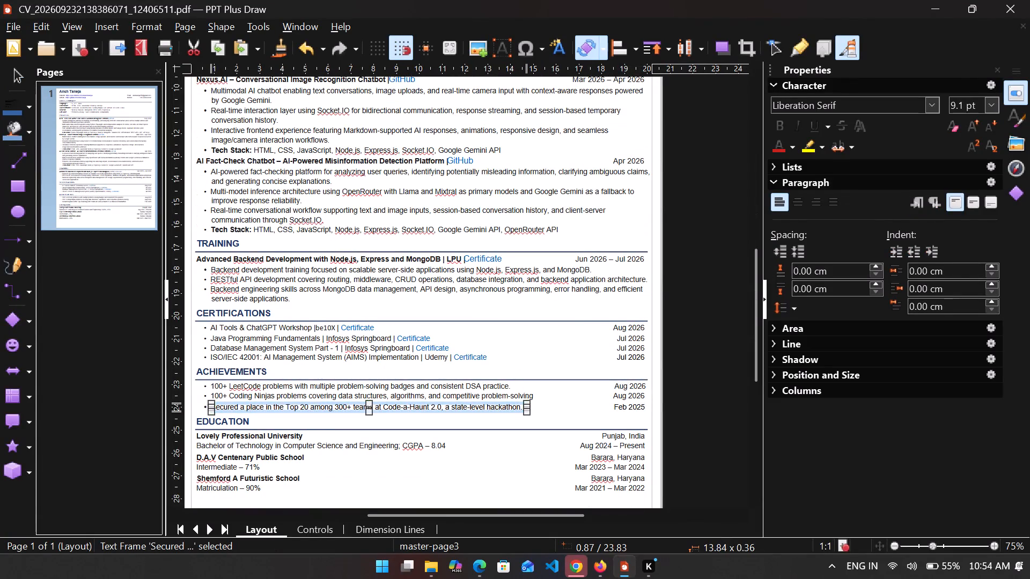
click(305, 406)
key(Left)
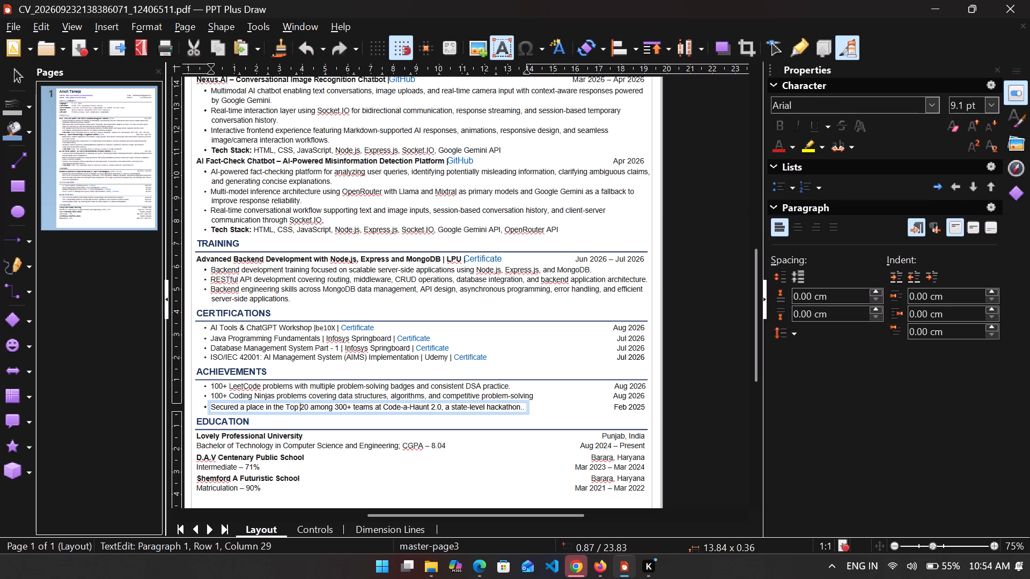
key(Left)
key(Left)
key(Left)
key(Left)
key(Right)
key(BackSpace)
key(t)
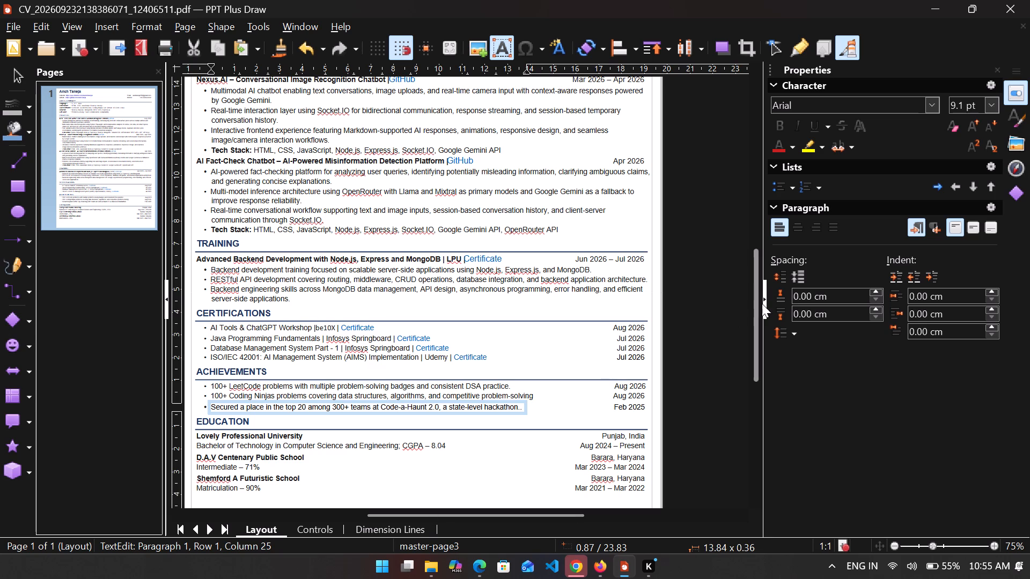
Set the font size to 9 pt in the hackathon, Coding Ninjas and LeetCode lines under Achievements.
click(992, 107)
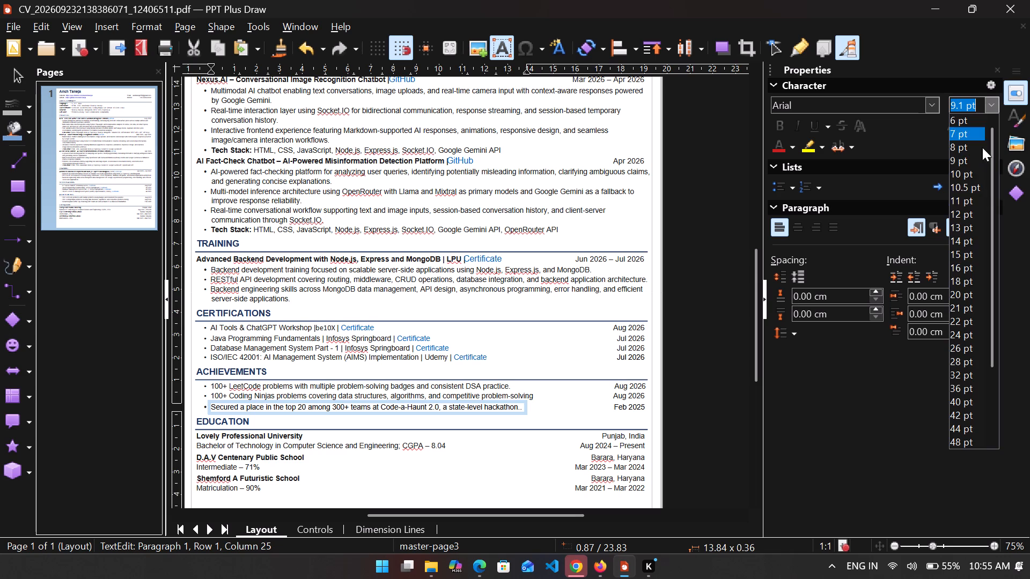
click(965, 158)
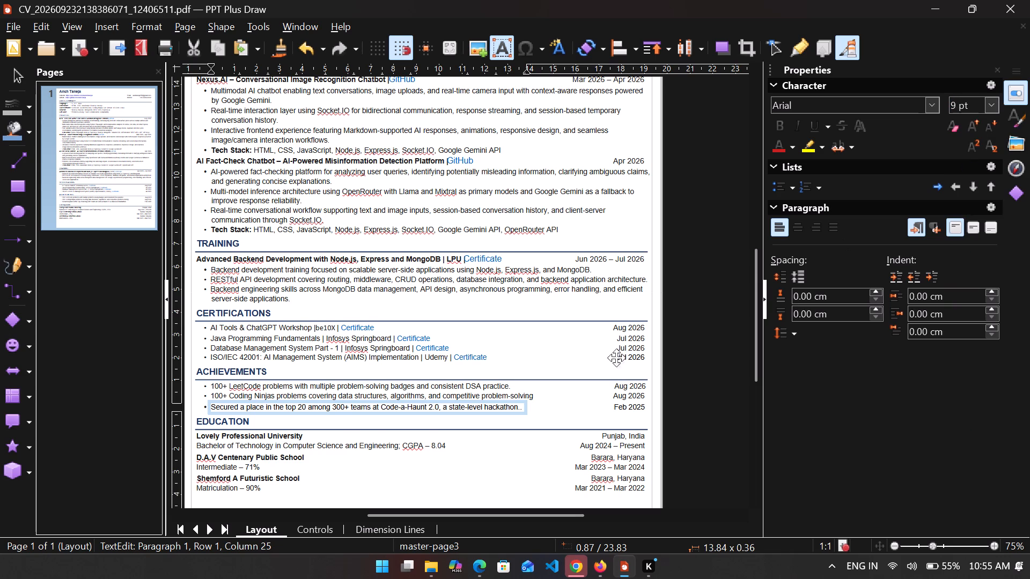
click(324, 397)
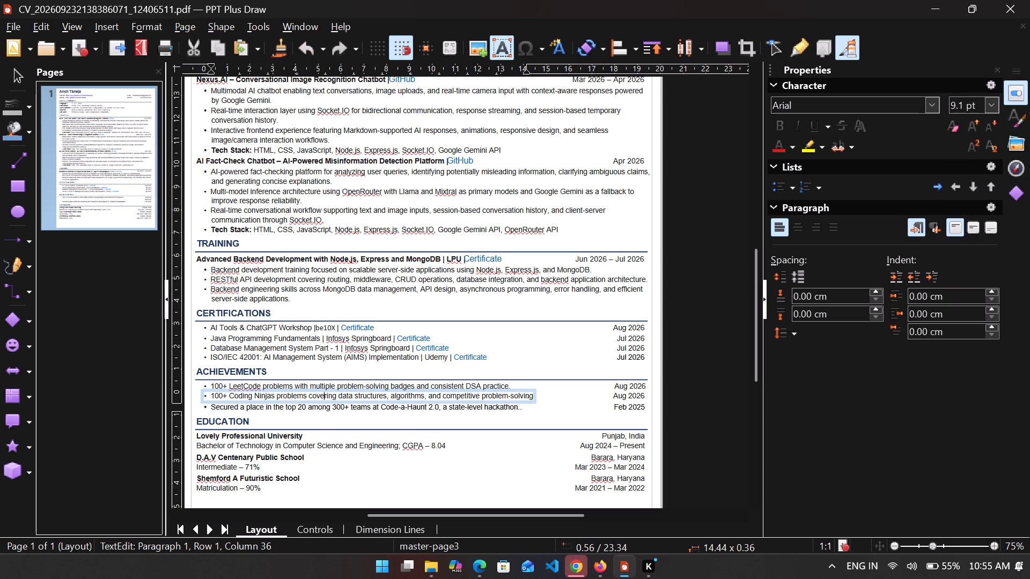
click(991, 108)
click(961, 160)
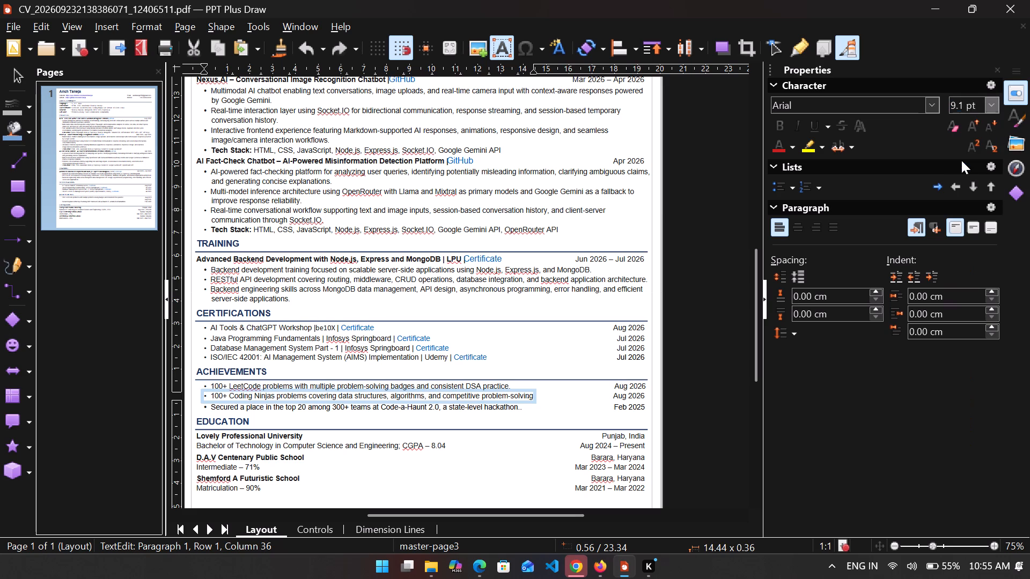
click(420, 386)
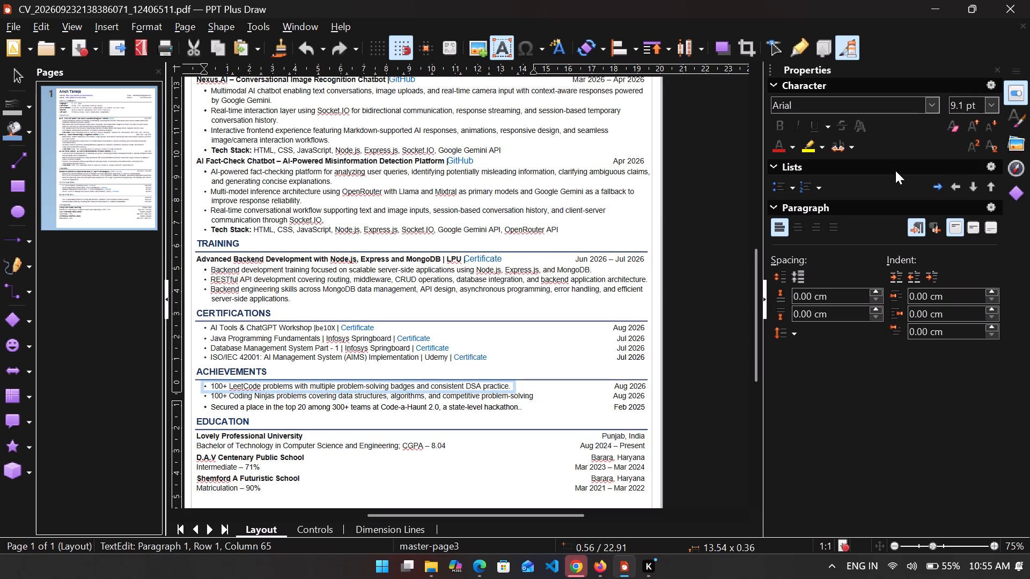
click(989, 103)
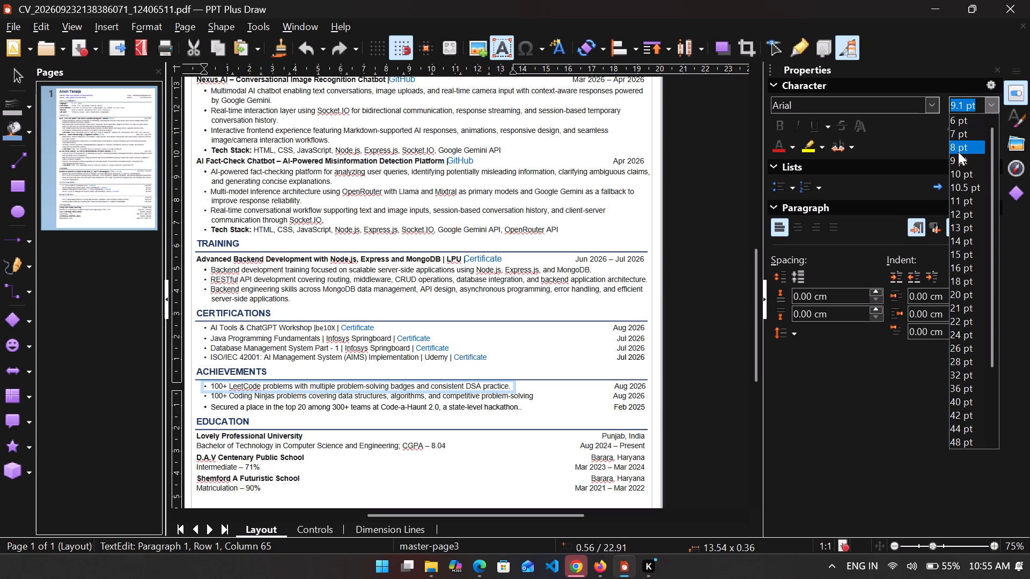
click(958, 157)
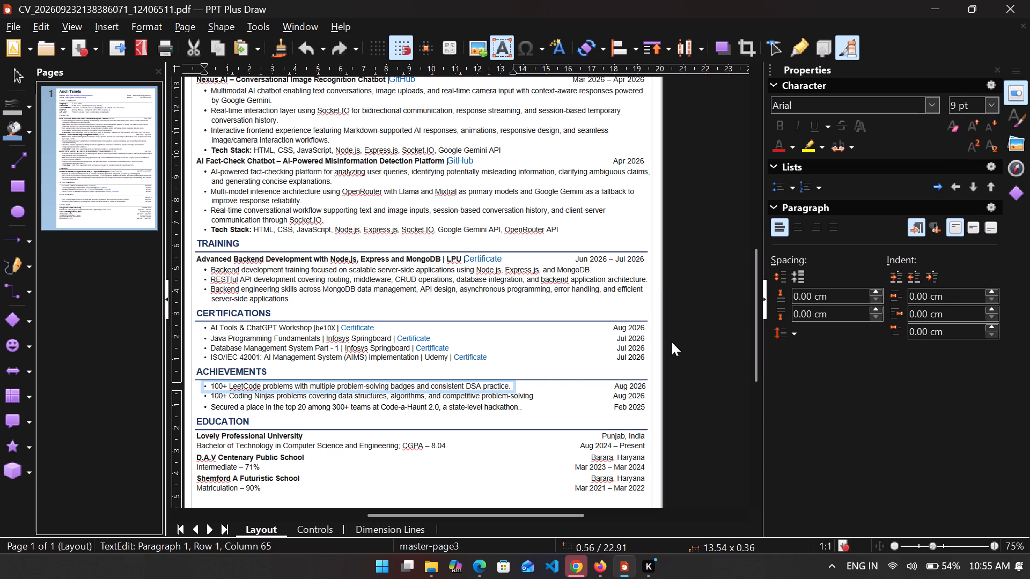
Set the font size of the three Achievements dates, two Aug 2026 and one Feb 2025, to 9 pt.
click(628, 385)
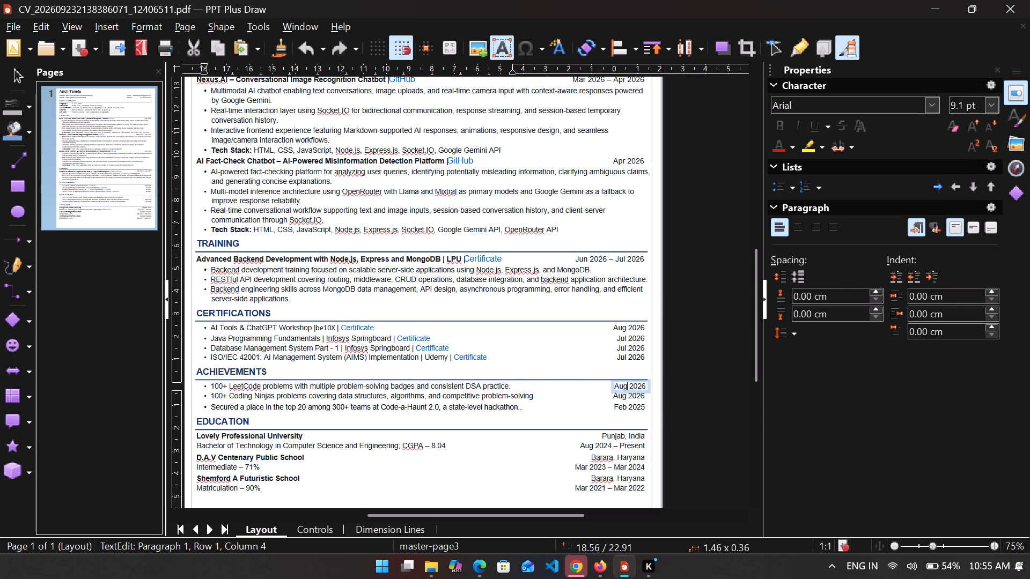
click(992, 106)
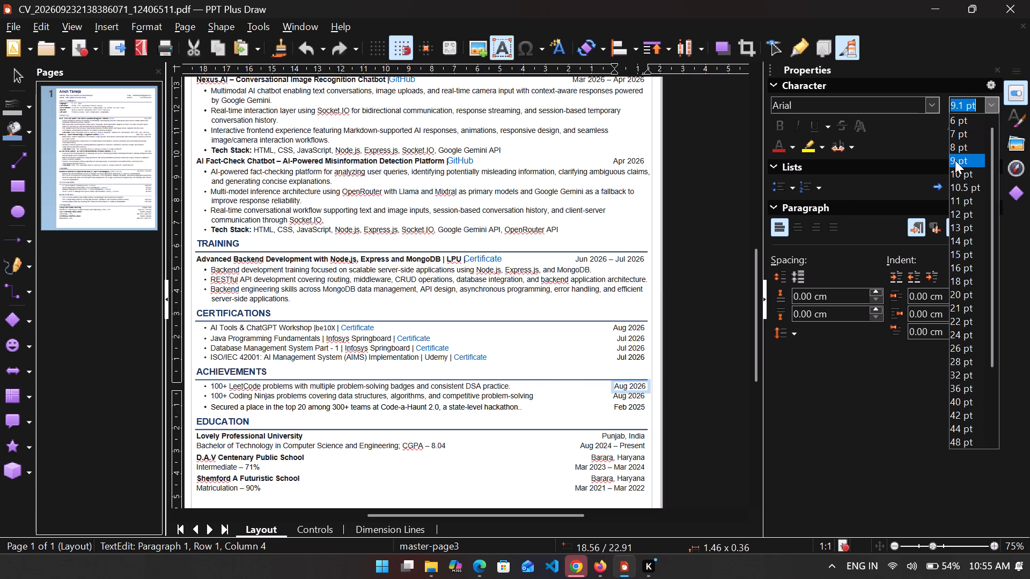
click(955, 160)
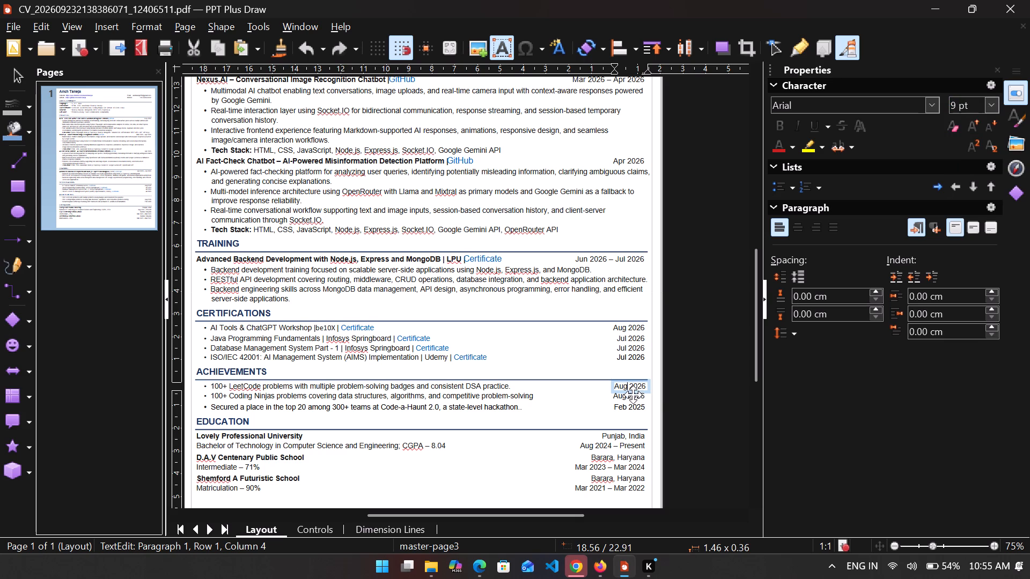
click(630, 395)
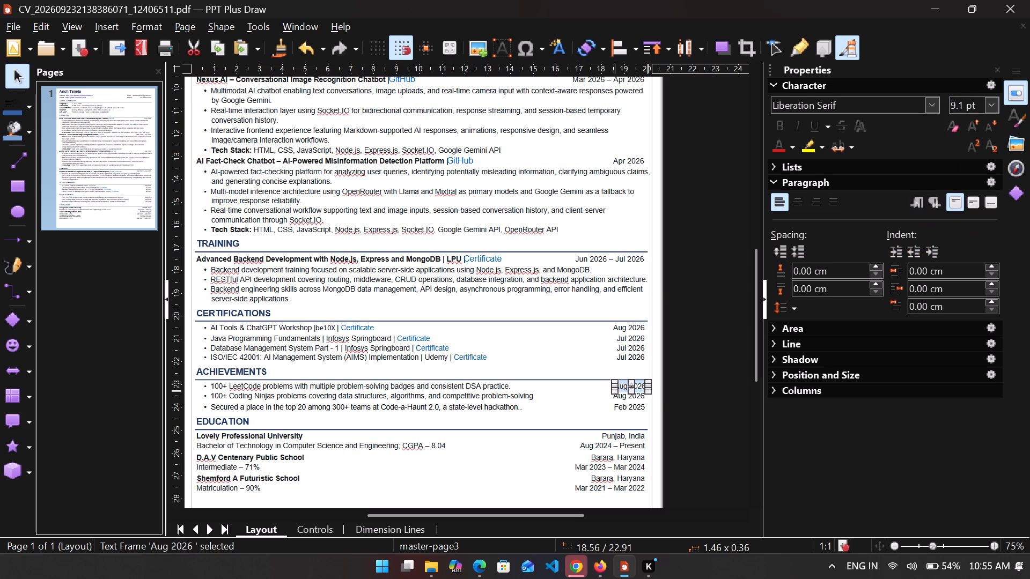
click(617, 397)
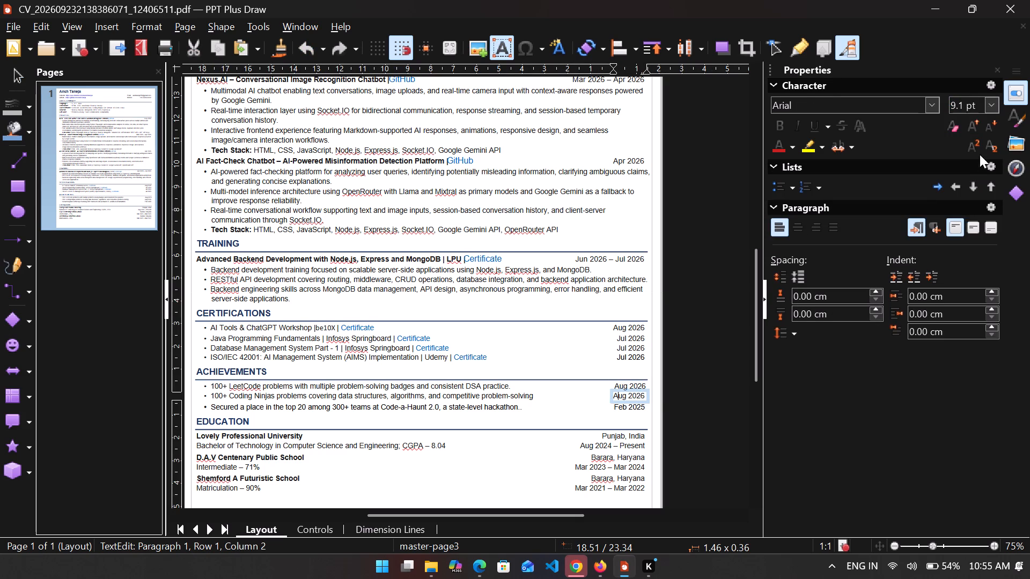
click(990, 104)
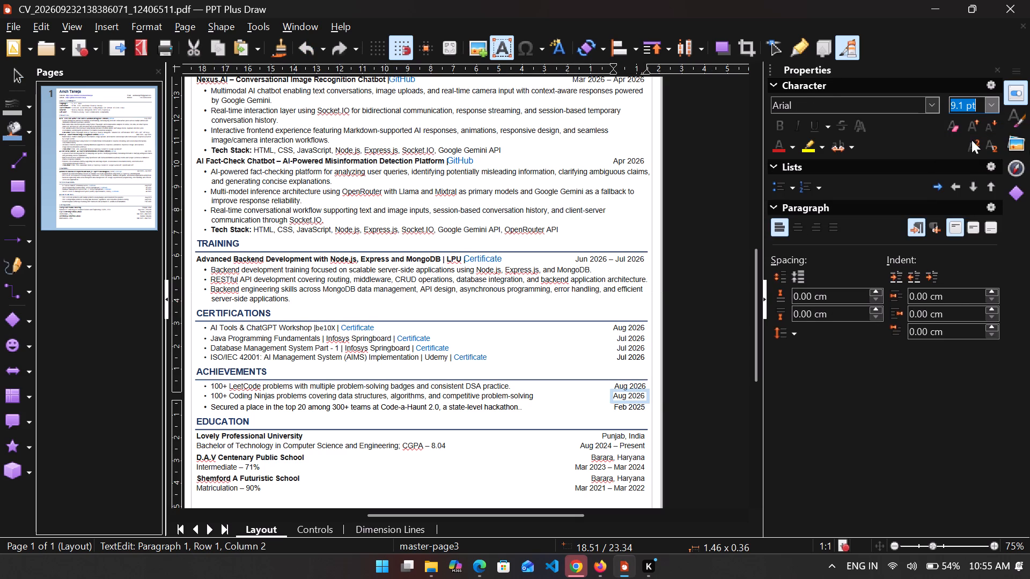
click(957, 160)
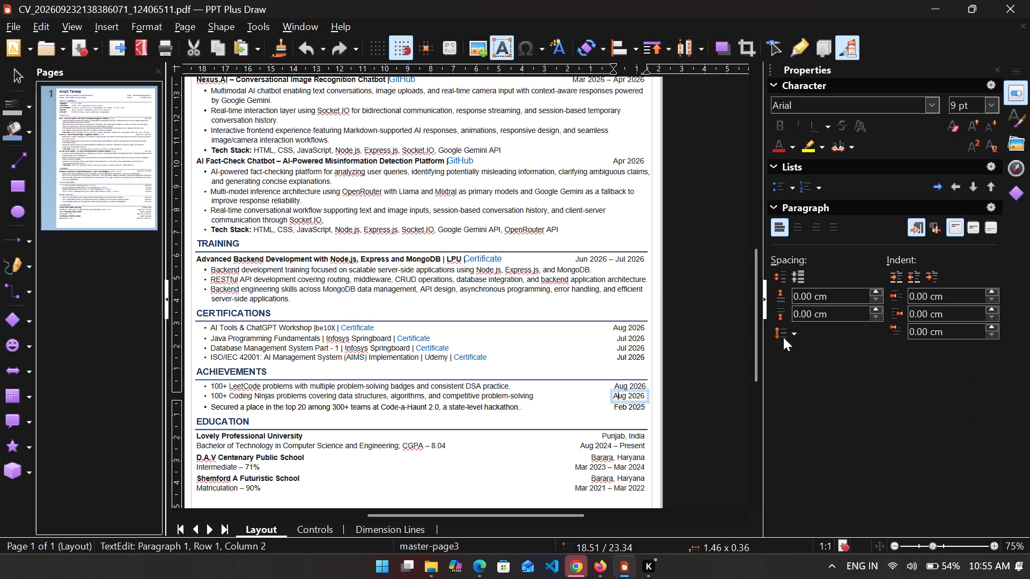
click(616, 409)
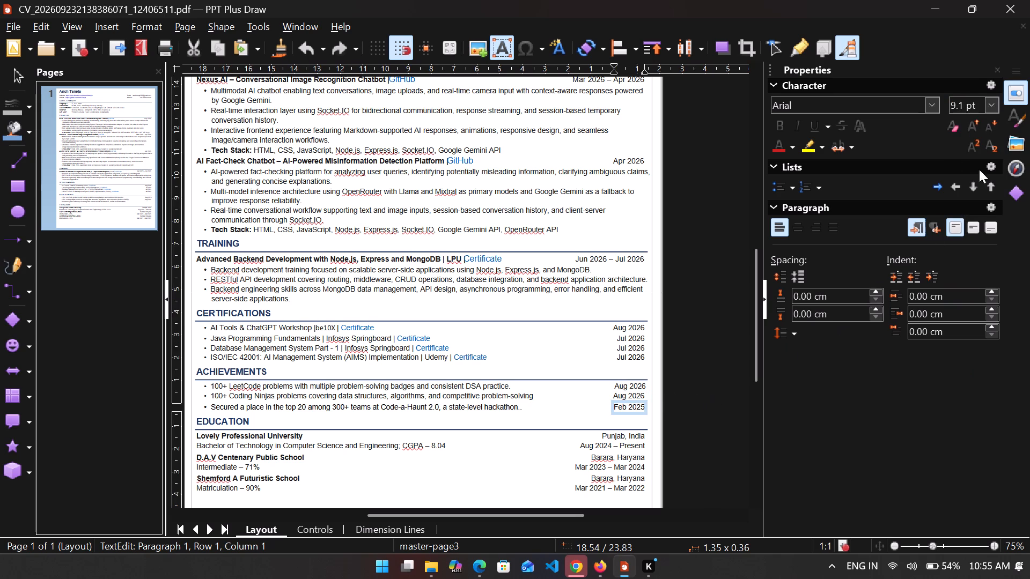
click(988, 106)
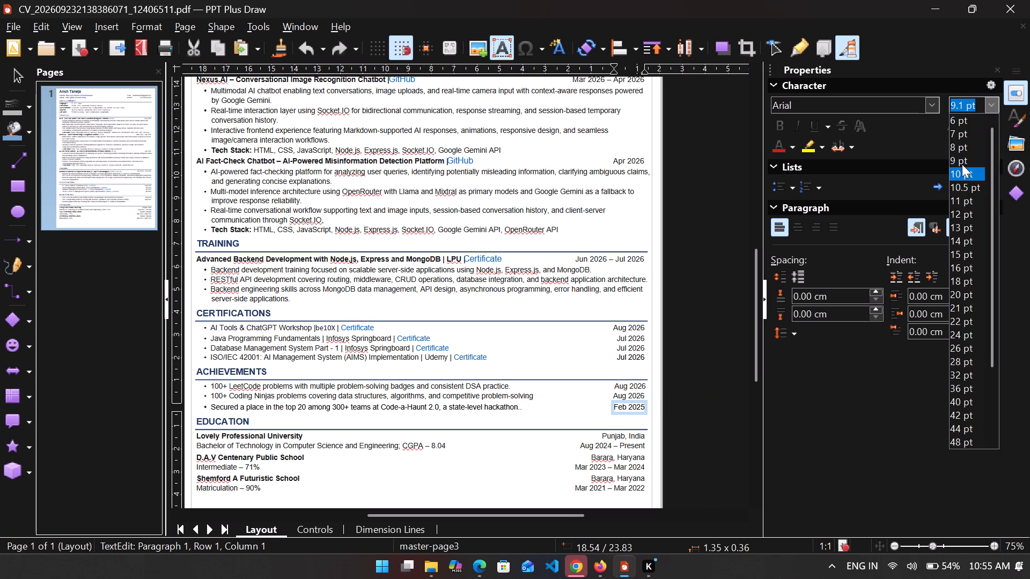
click(963, 162)
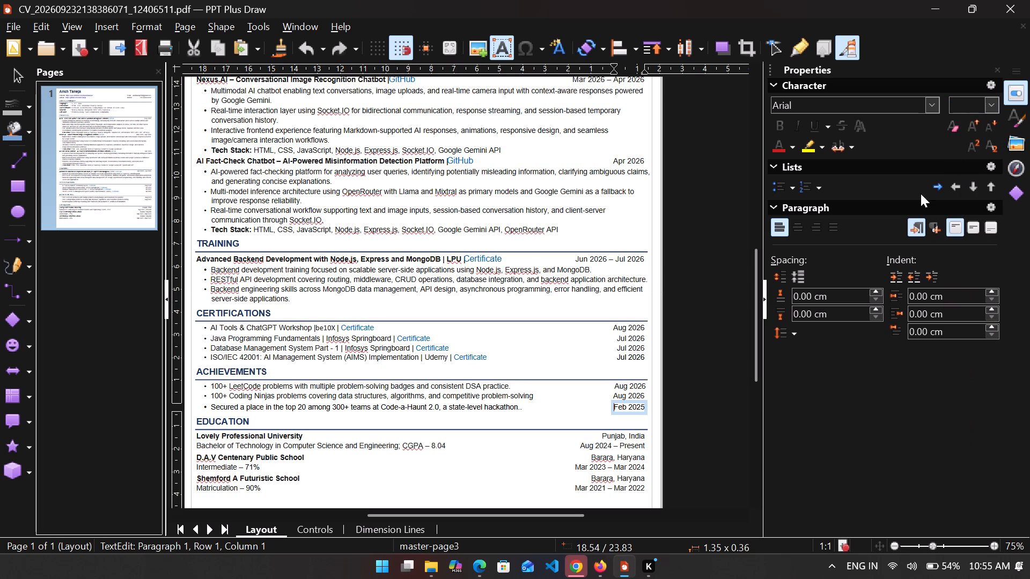
Set the font size of the ACHIEVEMENTS and EDUCATION section headings to 11 pt.
click(214, 371)
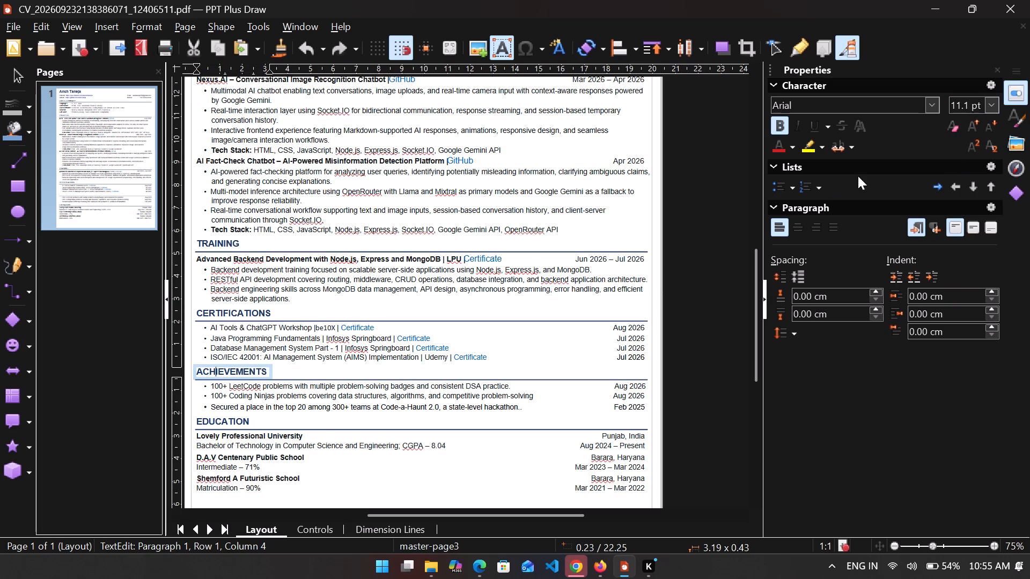
click(987, 98)
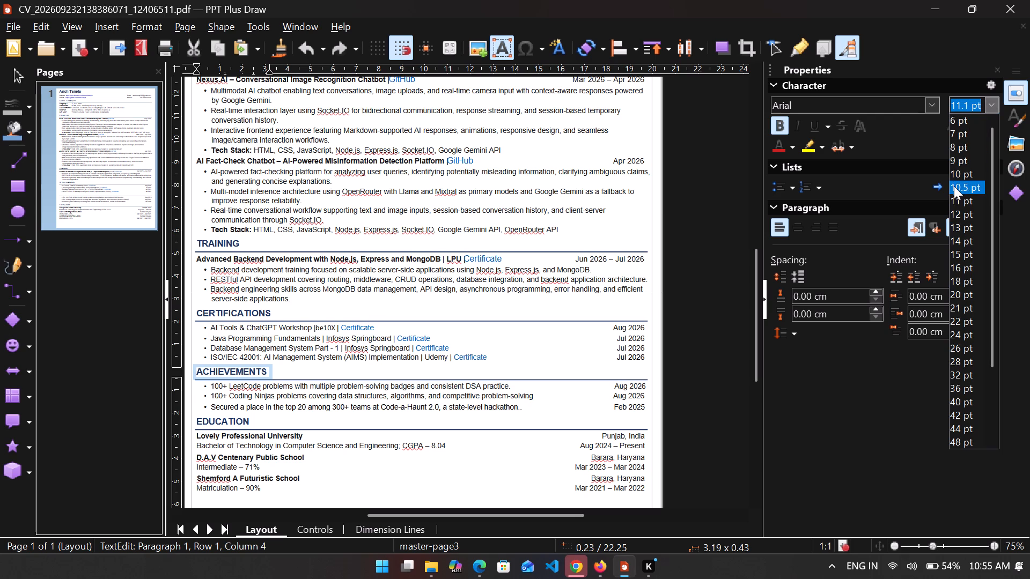
click(954, 196)
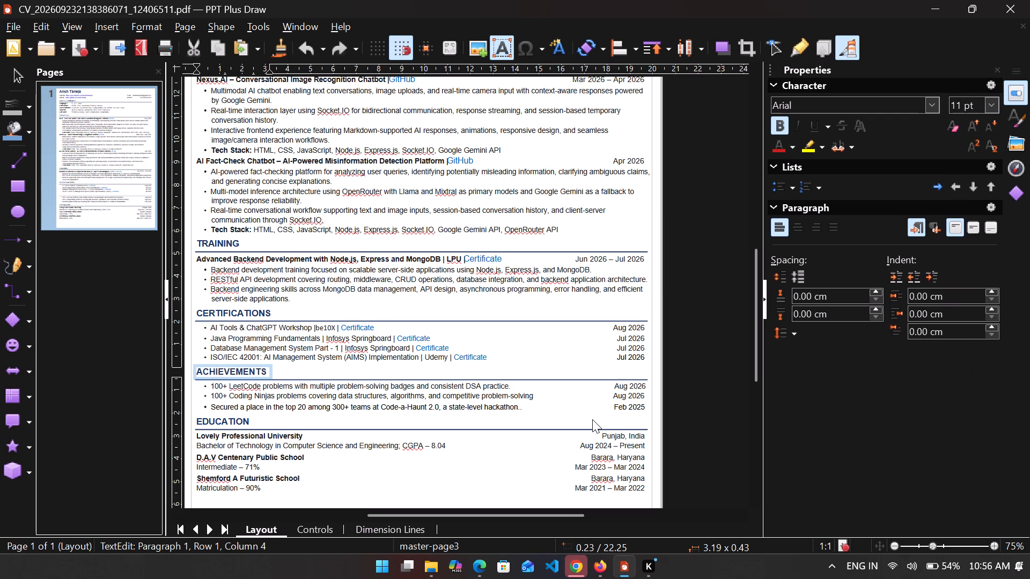
click(223, 420)
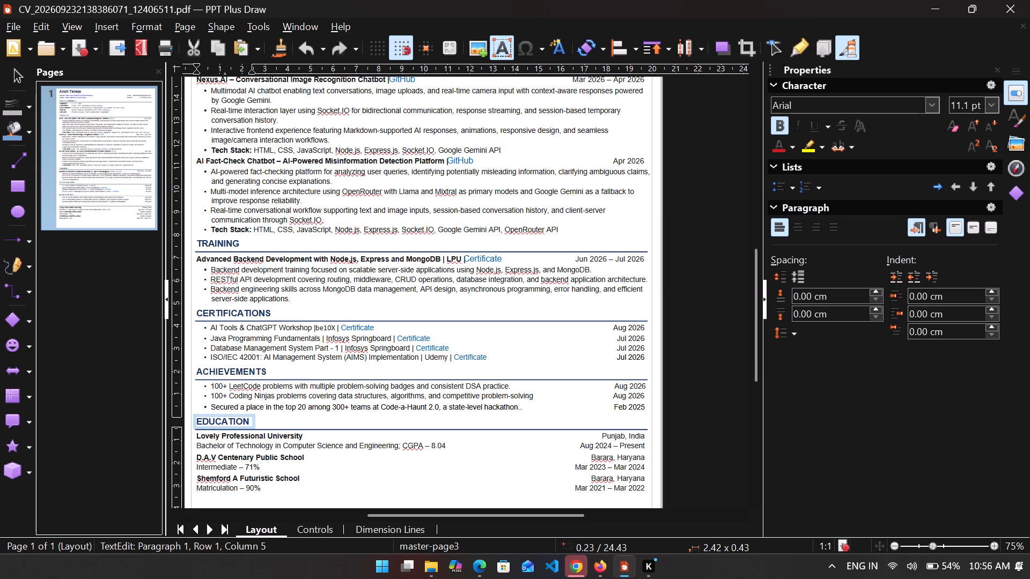
click(992, 106)
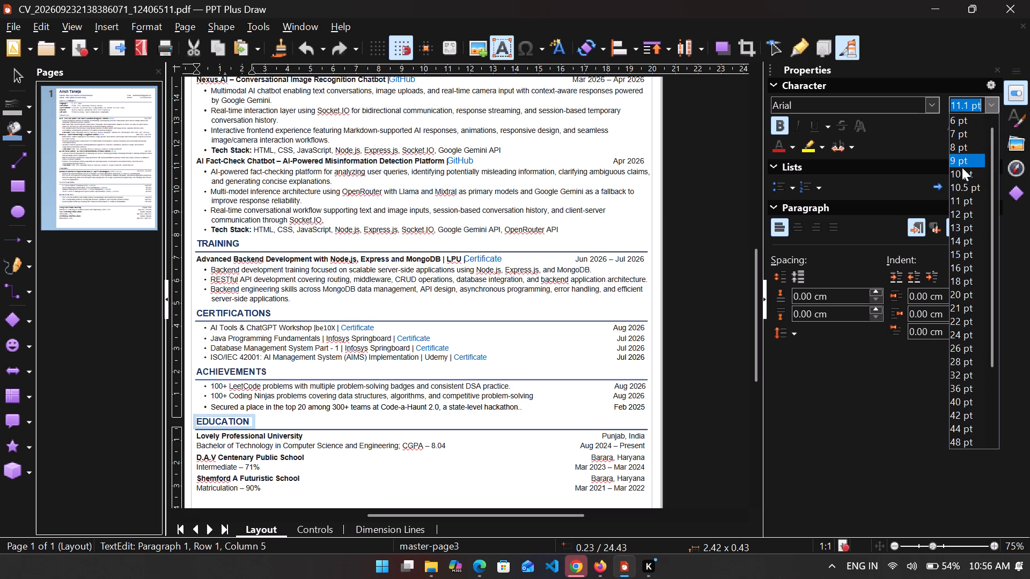
click(960, 199)
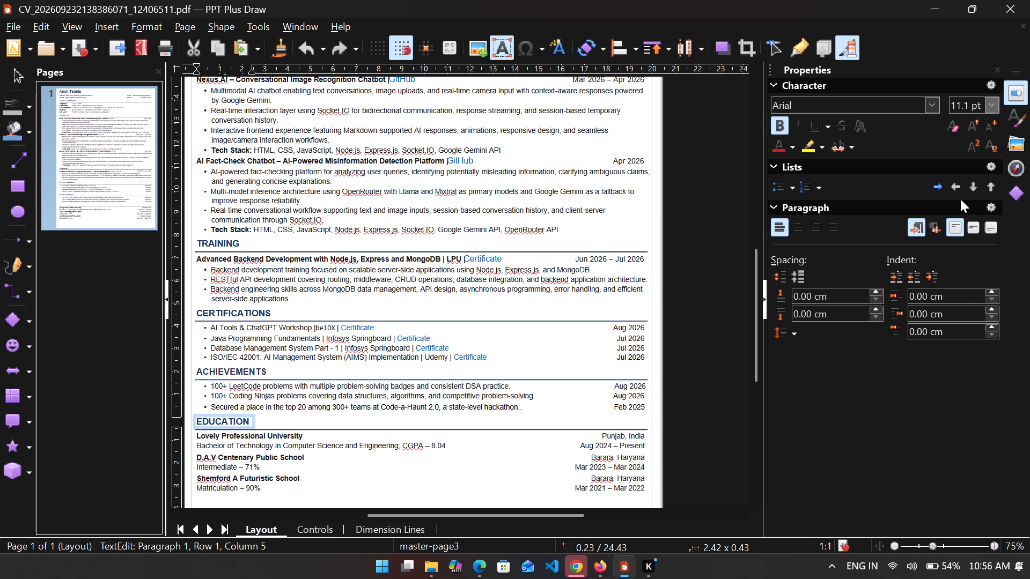
Set the Bachelor of Technology line under Education to Arial at 9 pt.
click(256, 439)
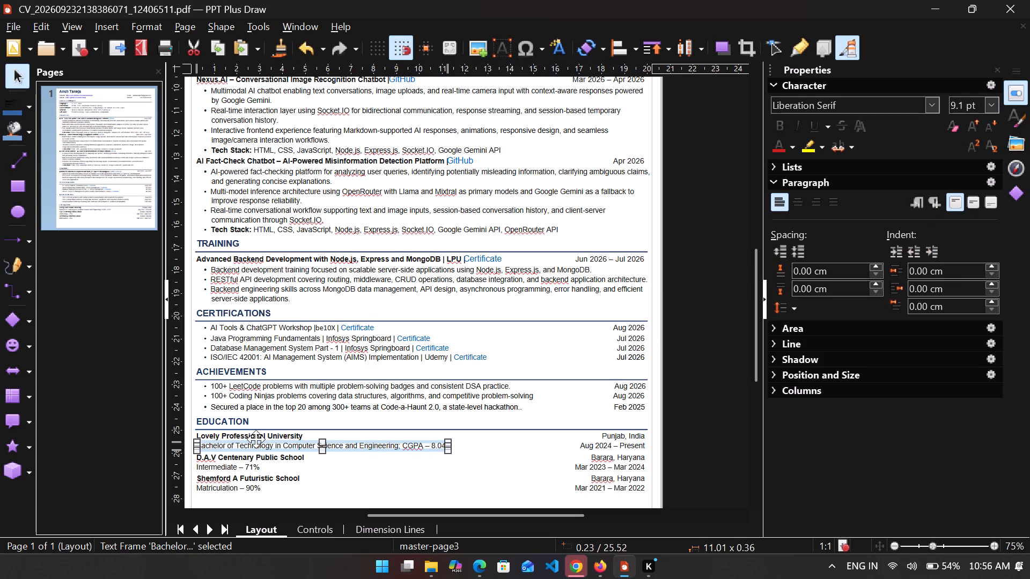
click(932, 102)
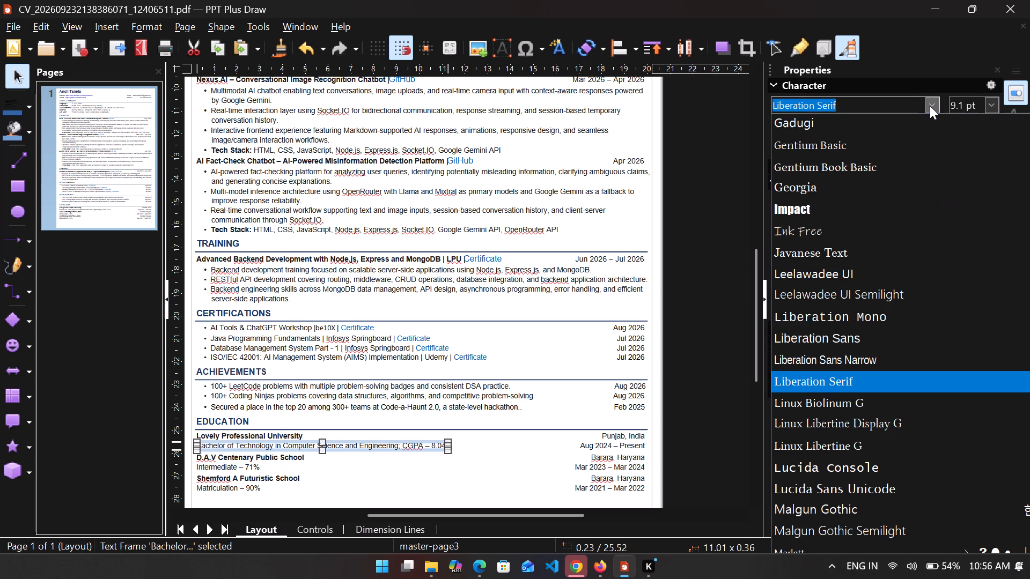
scroll(876, 324, down, 1)
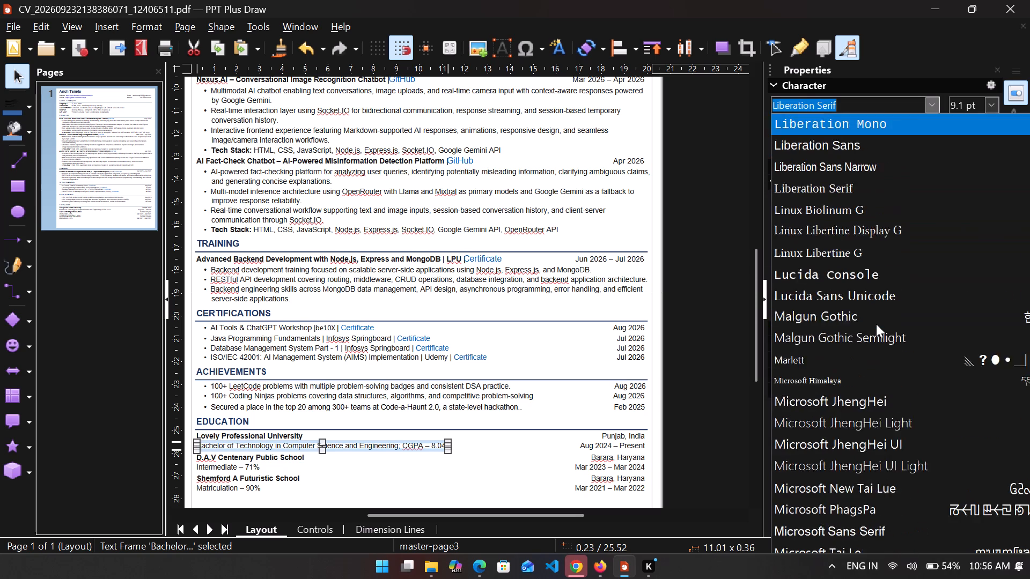
scroll(876, 324, down, 6)
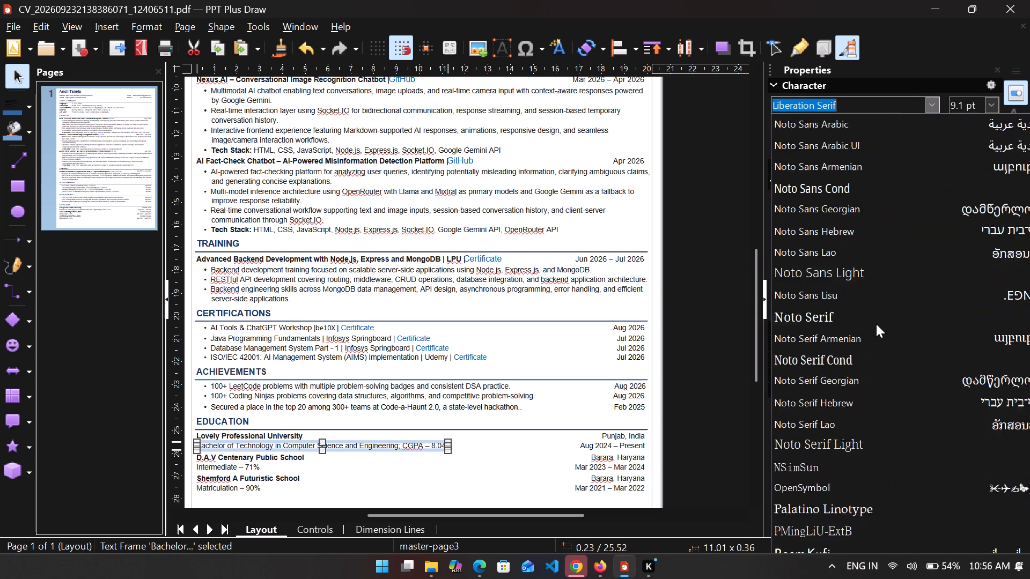
scroll(876, 324, down, 8)
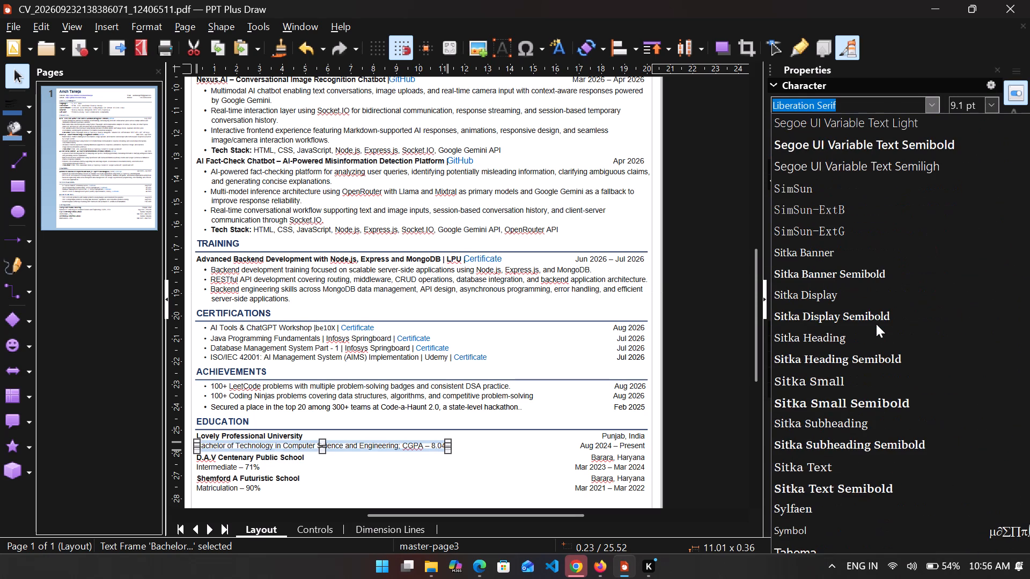
scroll(876, 324, down, 5)
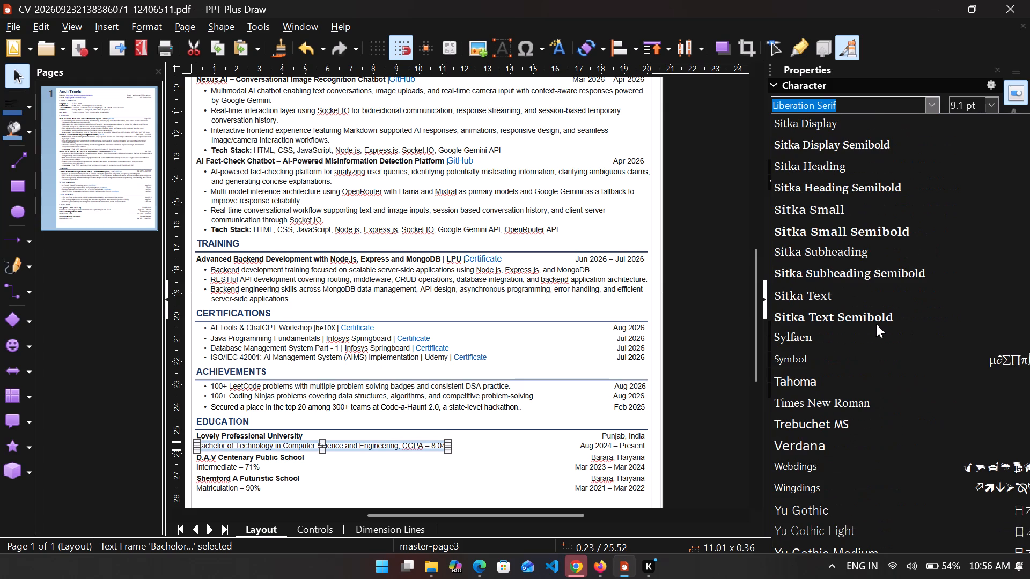
scroll(876, 324, down, 5)
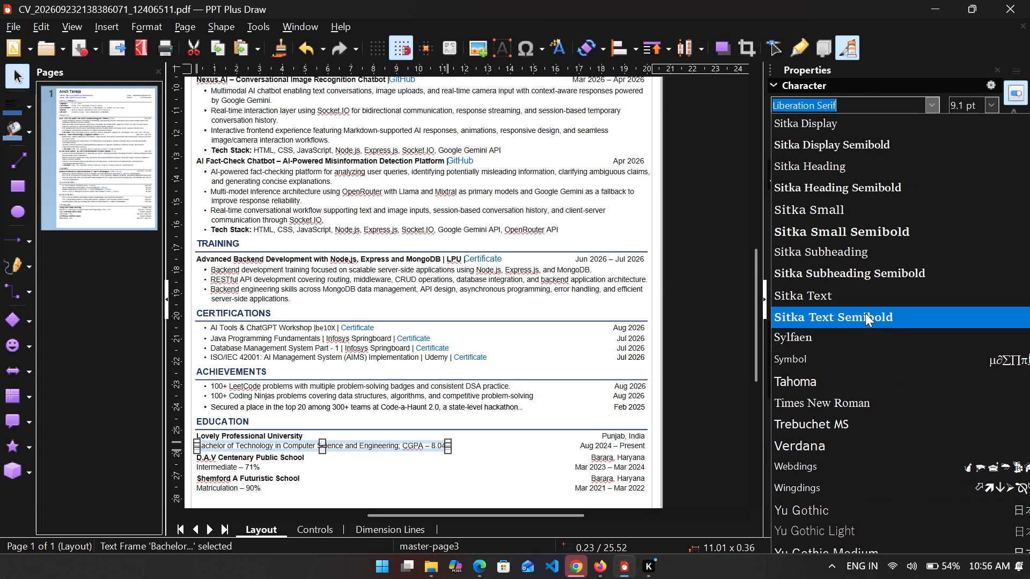
scroll(865, 313, up, 20)
scroll(865, 313, up, 4)
scroll(865, 313, down, 3)
scroll(865, 313, up, 20)
scroll(865, 313, up, 20)
scroll(865, 313, up, 20)
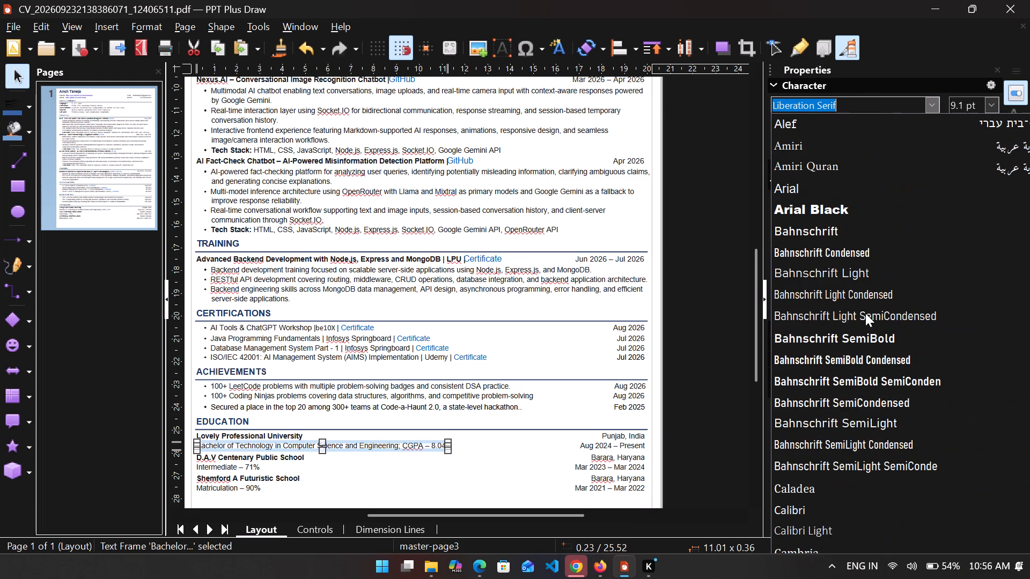
click(825, 190)
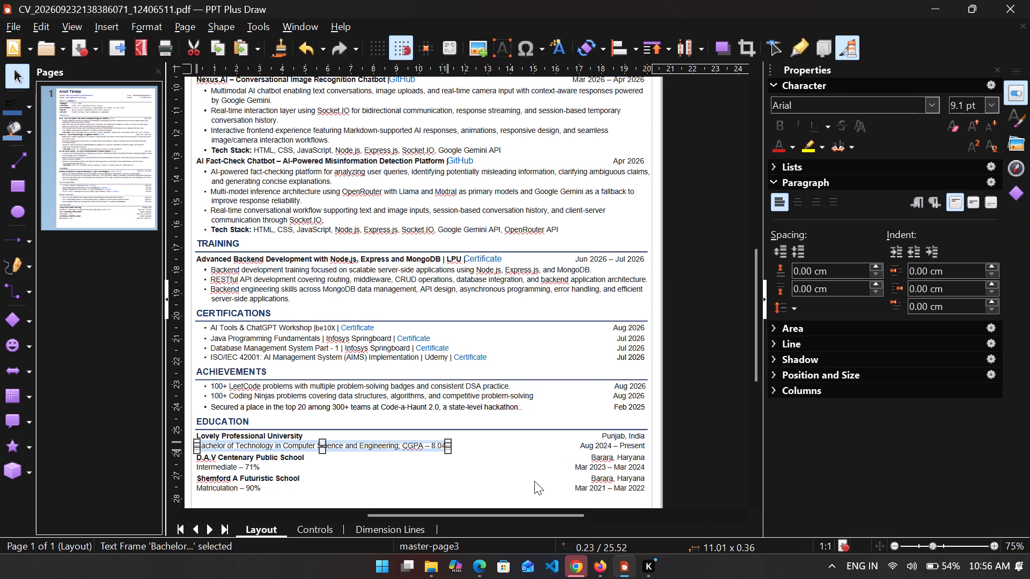
click(992, 102)
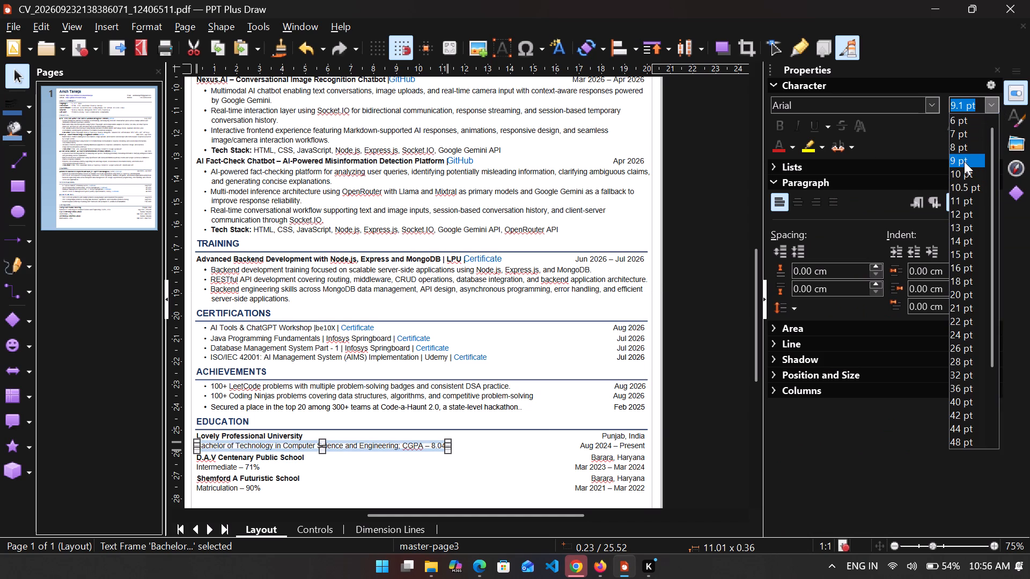
click(964, 161)
click(462, 493)
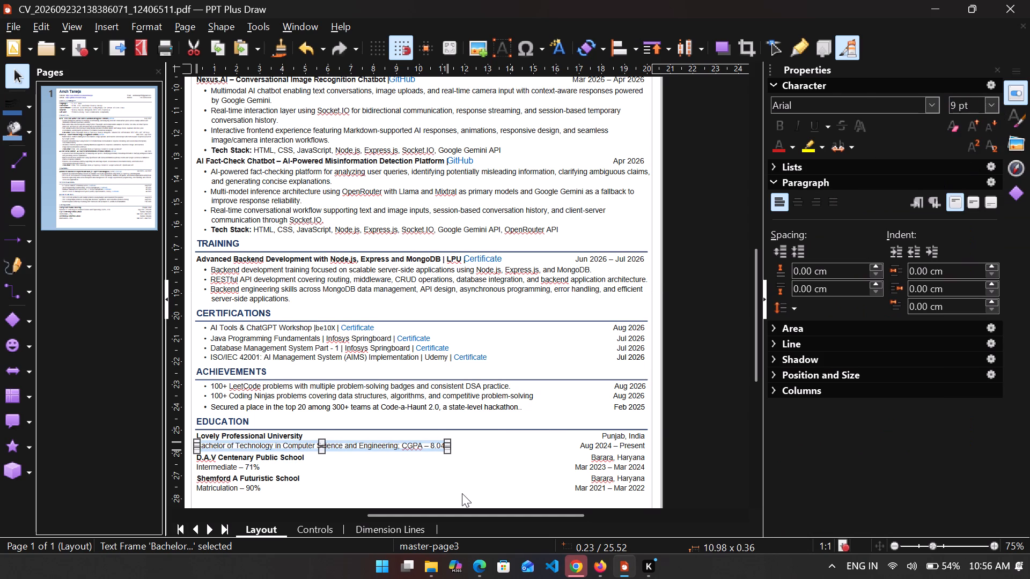
Set the font size of the Lovely Professional University, D.A.V Centenary Public School and Intermediate lines under Education to 9 pt.
click(247, 434)
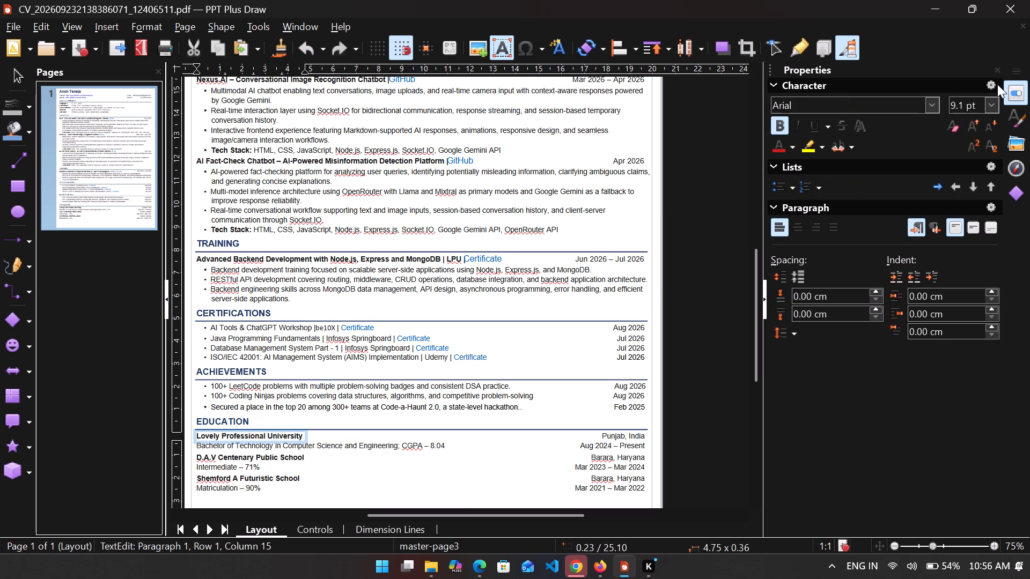
click(991, 105)
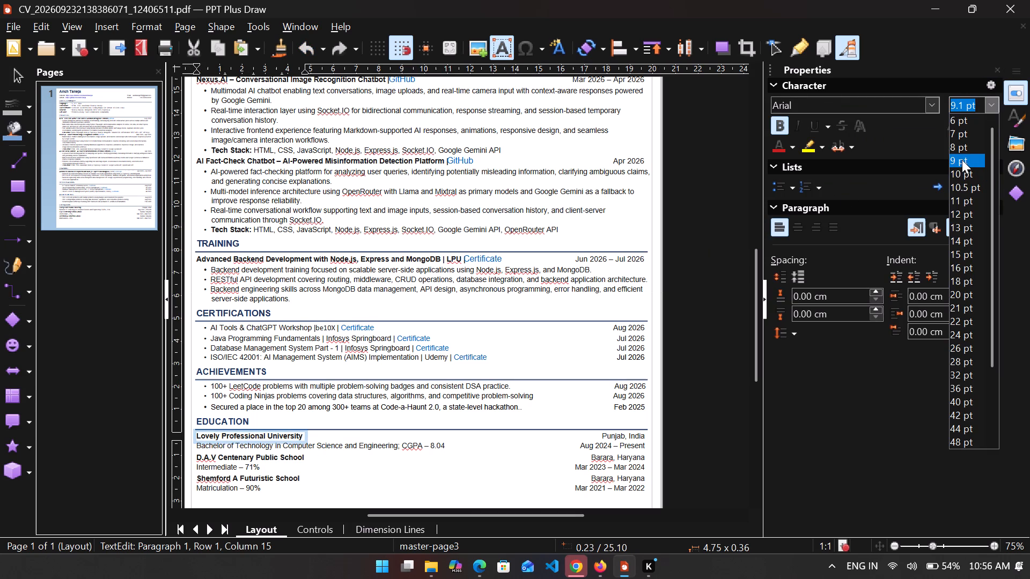
click(962, 160)
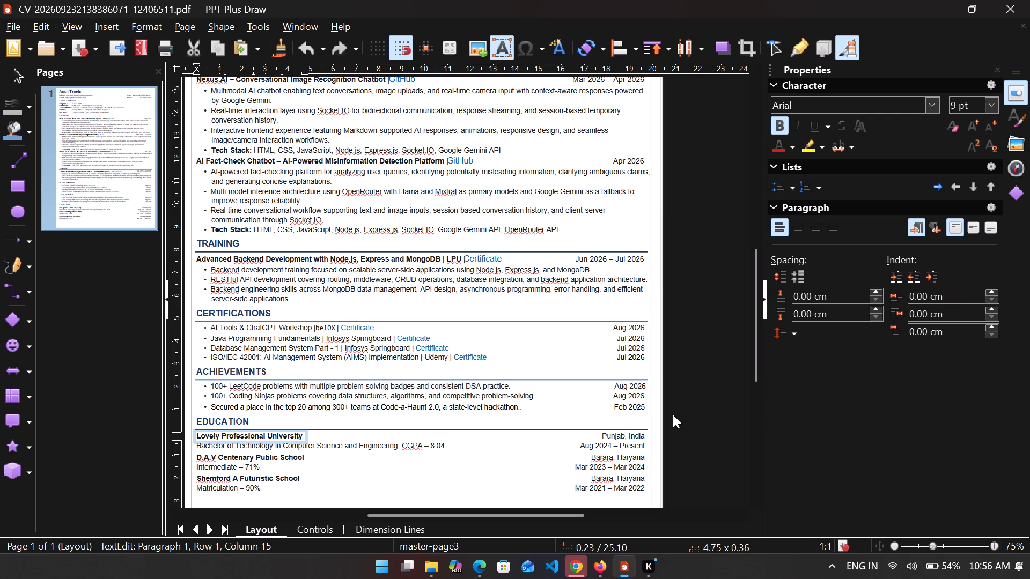
click(262, 456)
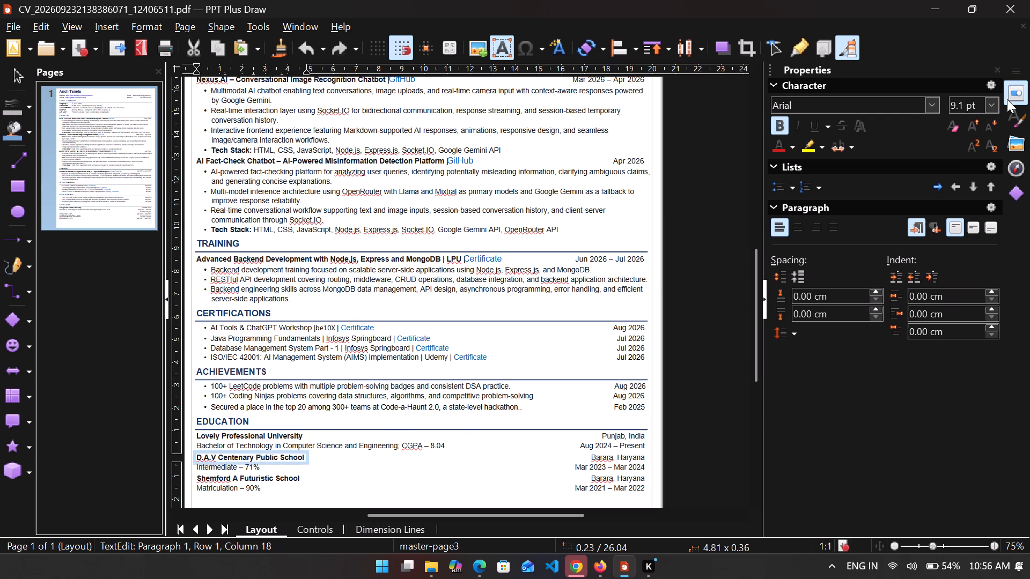
click(987, 103)
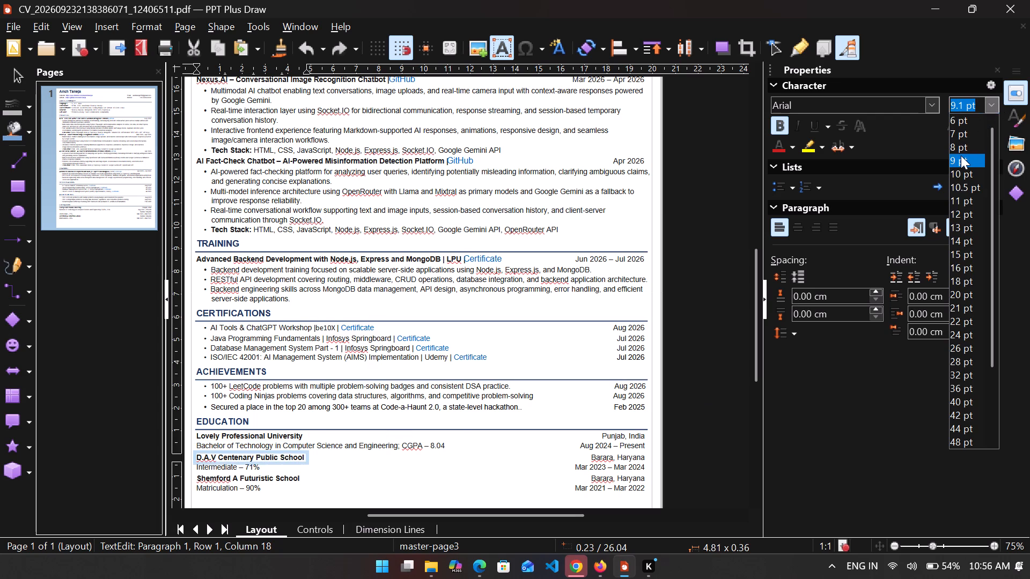
click(961, 155)
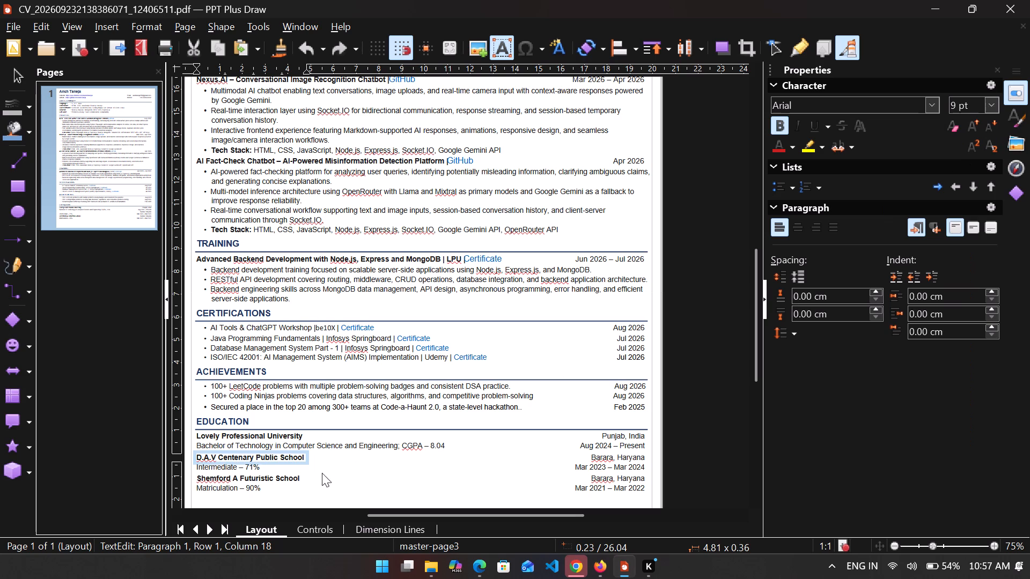
click(227, 467)
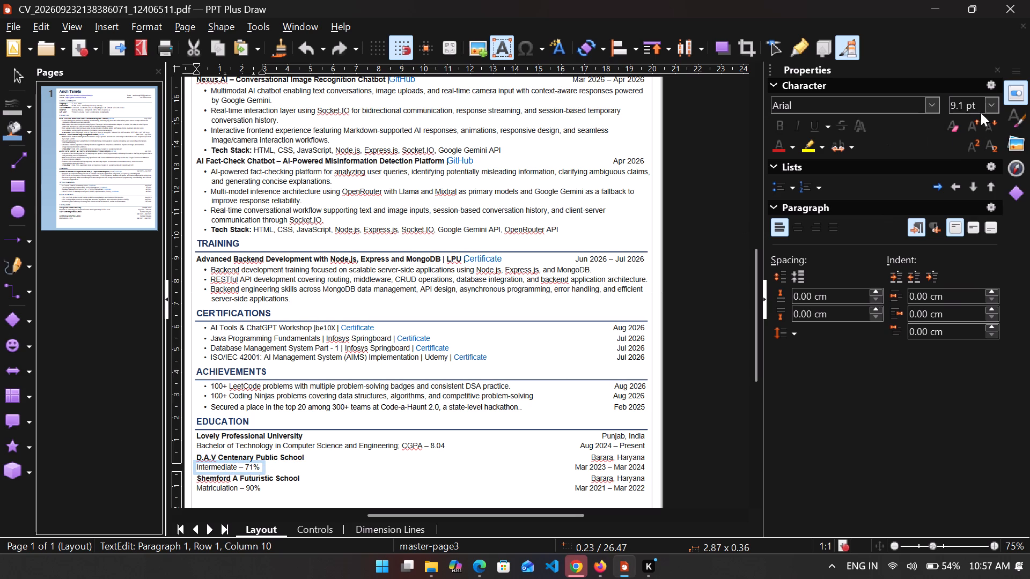
click(991, 104)
click(954, 156)
Set the font size of the Shemford A Futuristic School and Matriculation lines under Education to 9 pt.
click(258, 476)
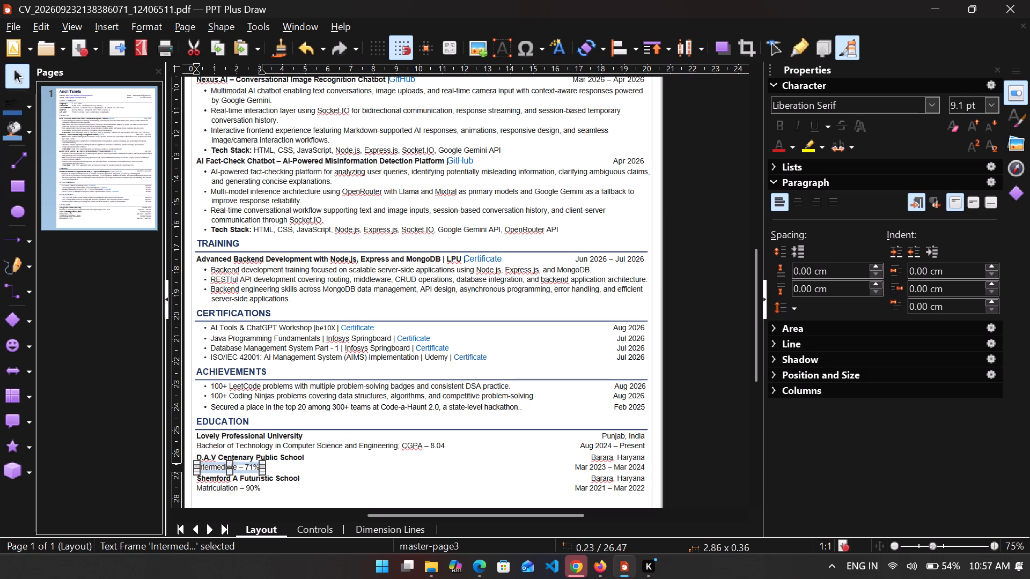
click(282, 476)
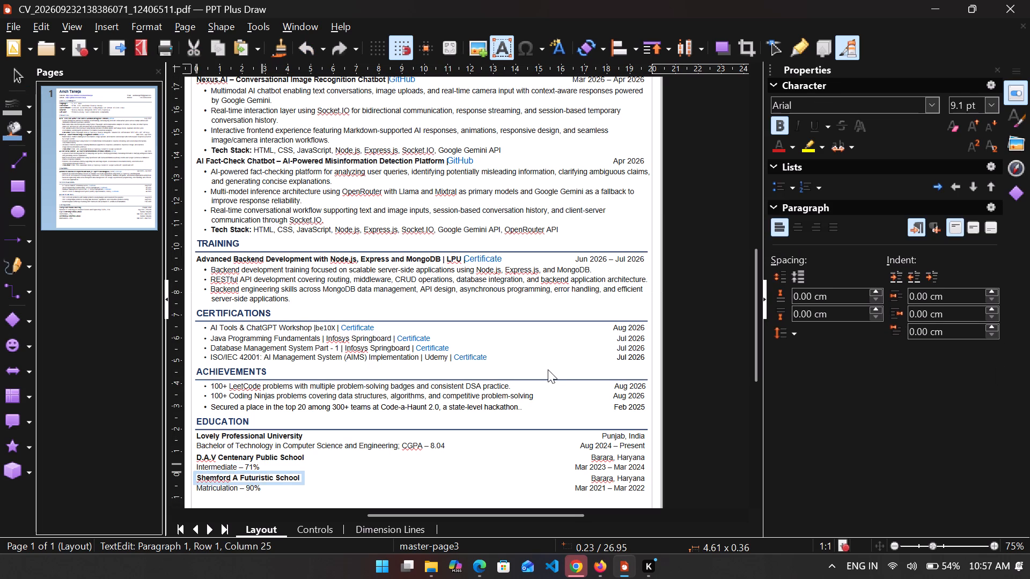
click(989, 102)
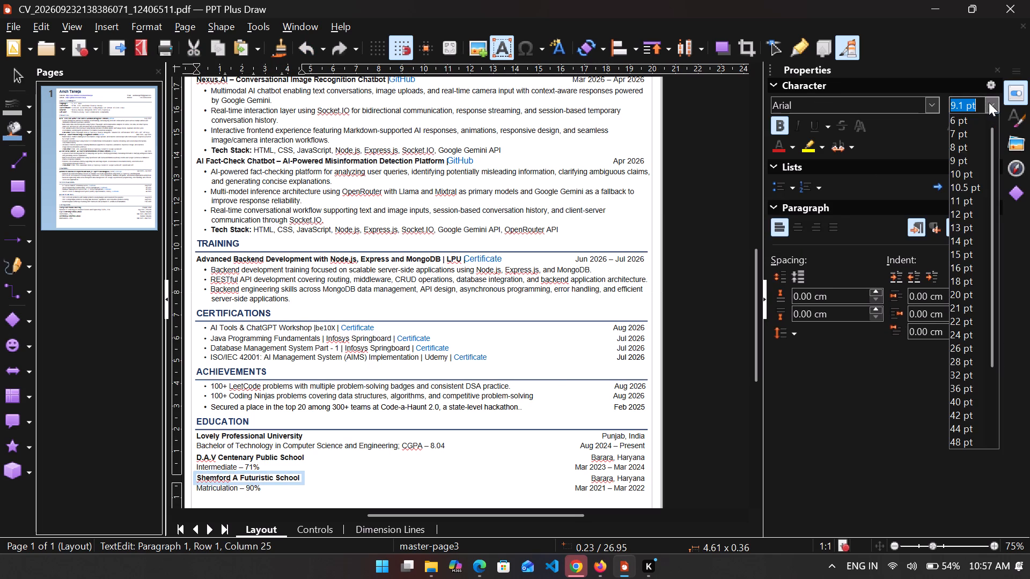
click(965, 157)
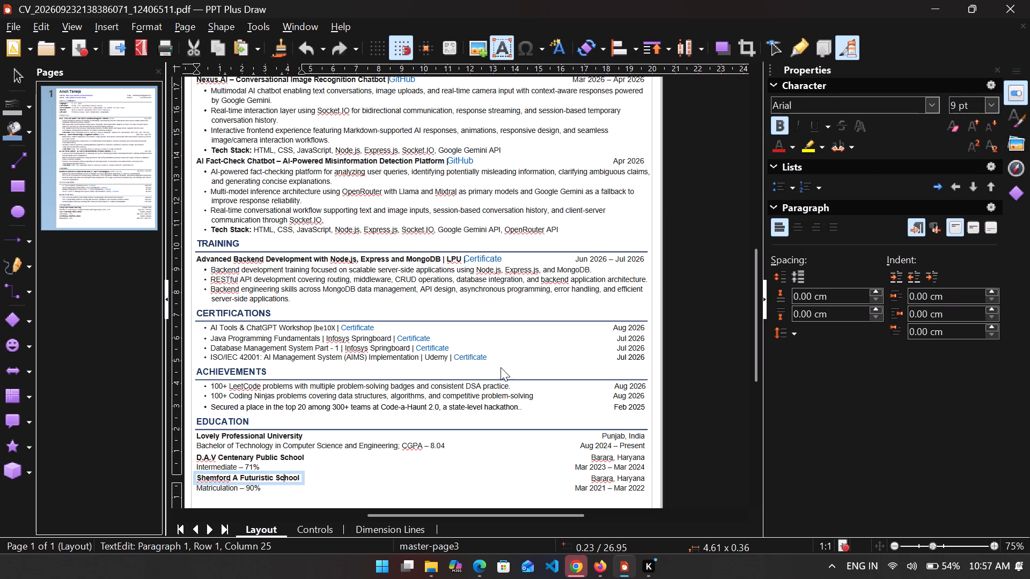
click(234, 488)
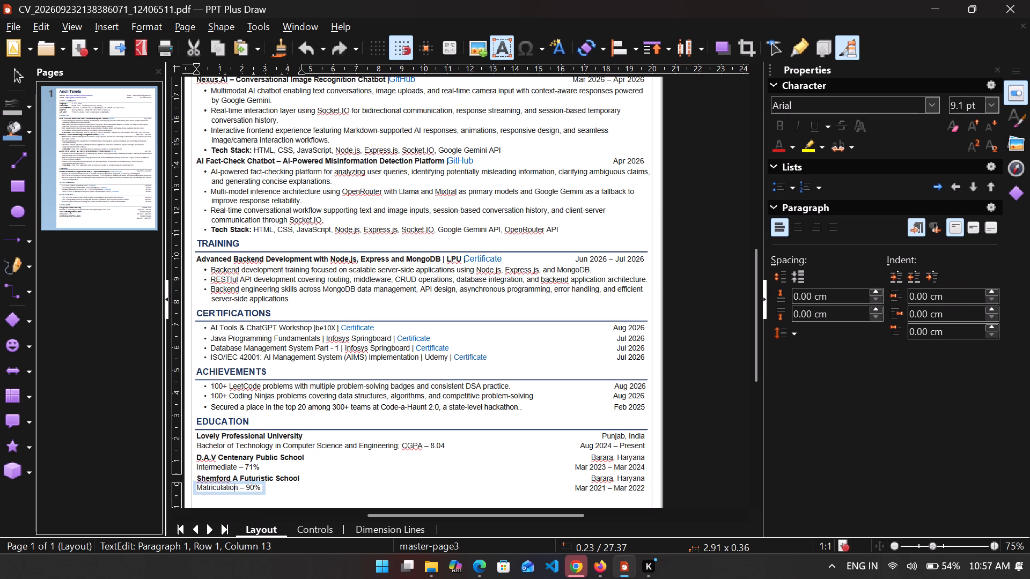
click(992, 104)
click(954, 156)
Set the font size of the Mar 2021 – Mar 2022 dates and the Barara, Haryana location in the Shemford entry to 9 pt.
click(581, 487)
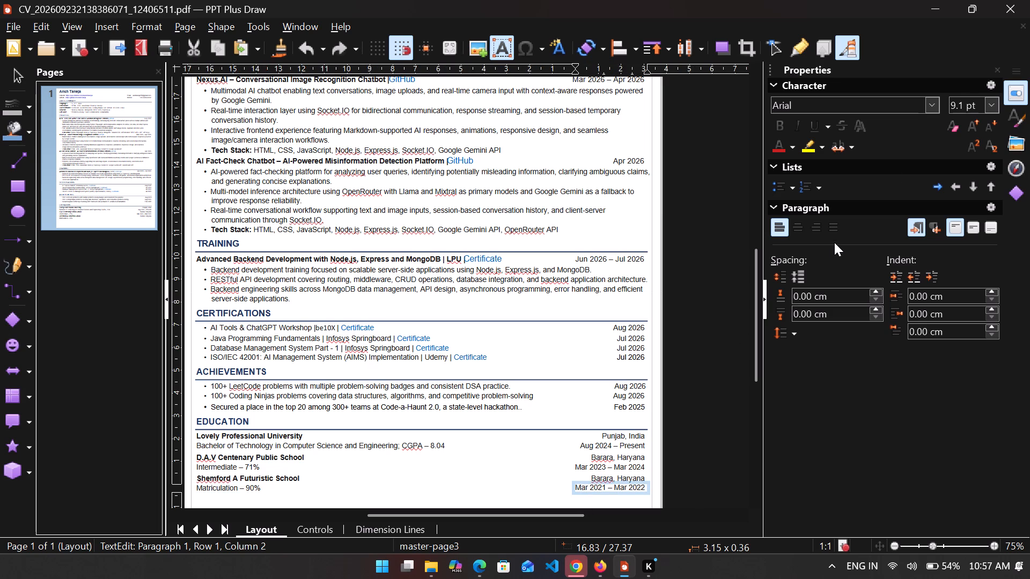
click(992, 107)
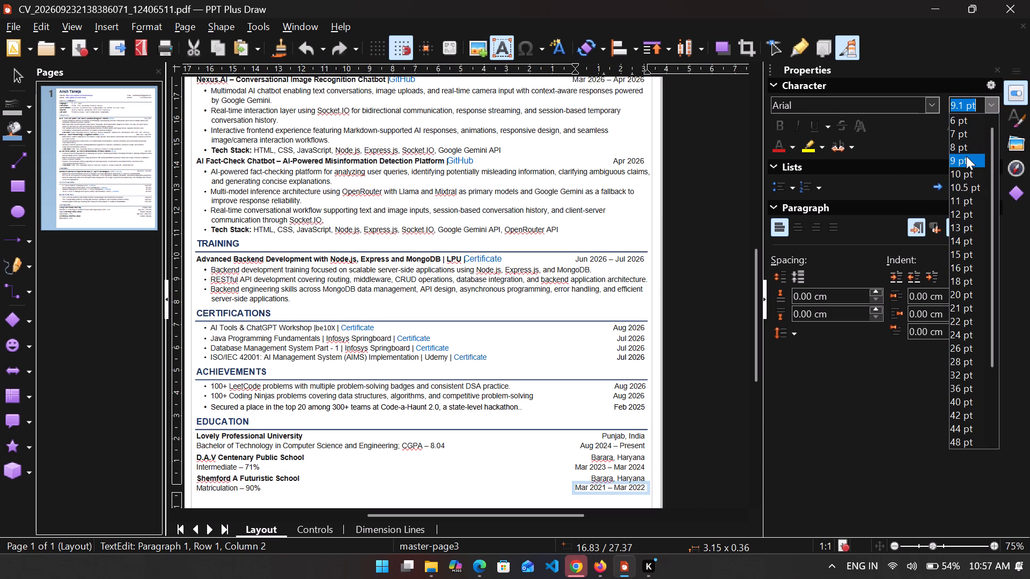
click(966, 156)
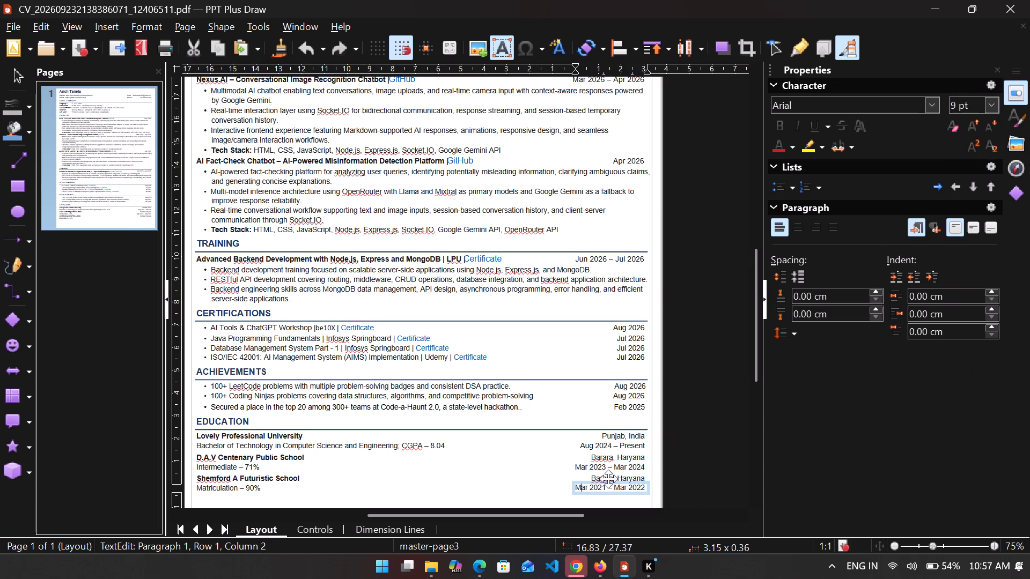
click(605, 476)
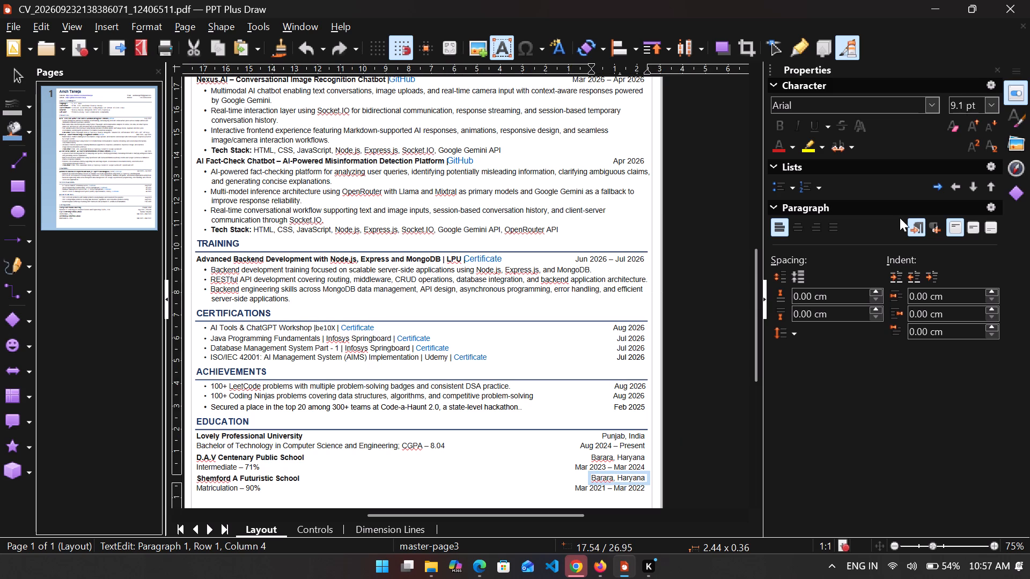
click(993, 107)
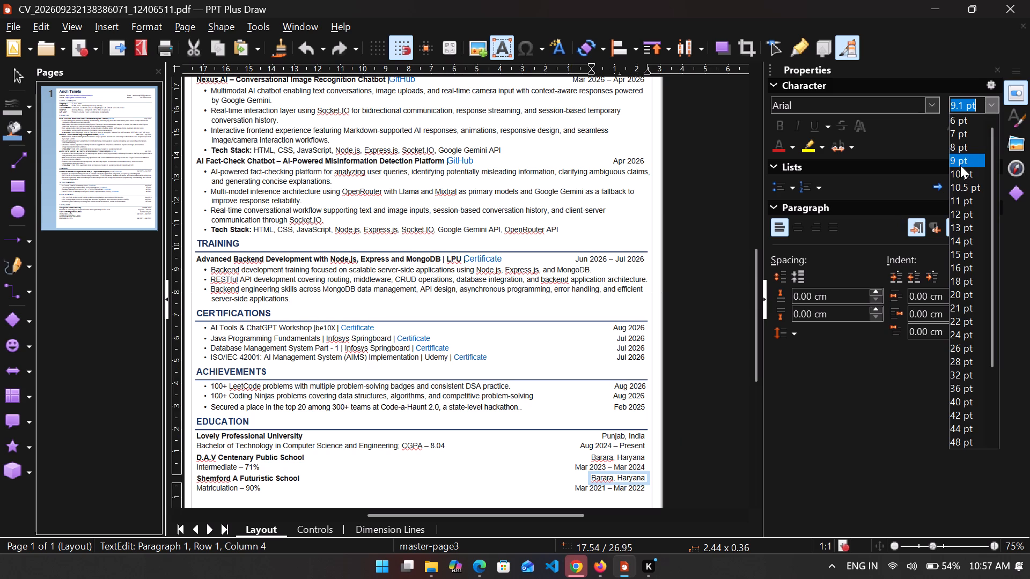
click(960, 160)
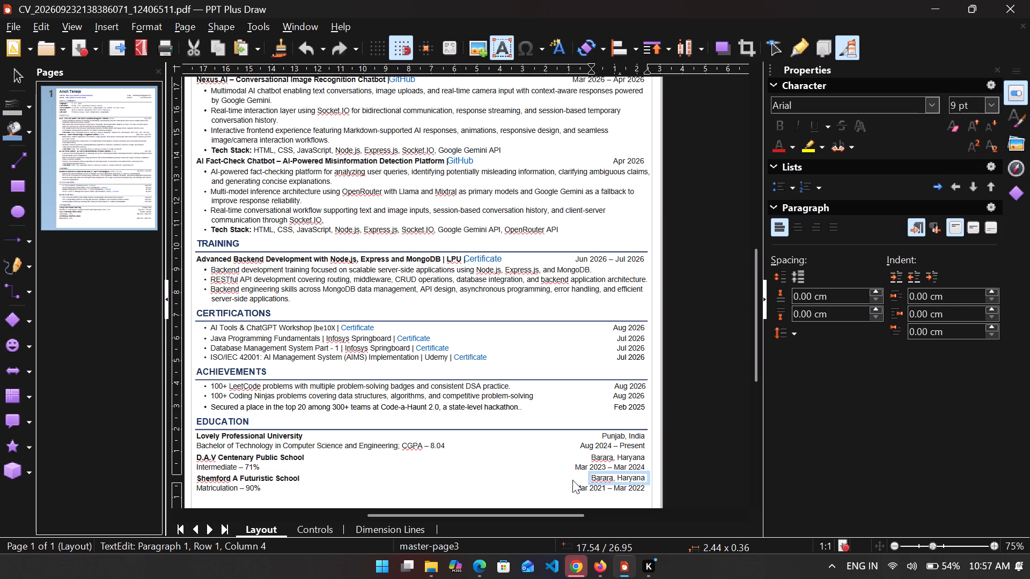
Set the font size of the Mar 2023 – Mar 2024 dates in the D.A.V Centenary Public School entry to 9 pt.
click(584, 467)
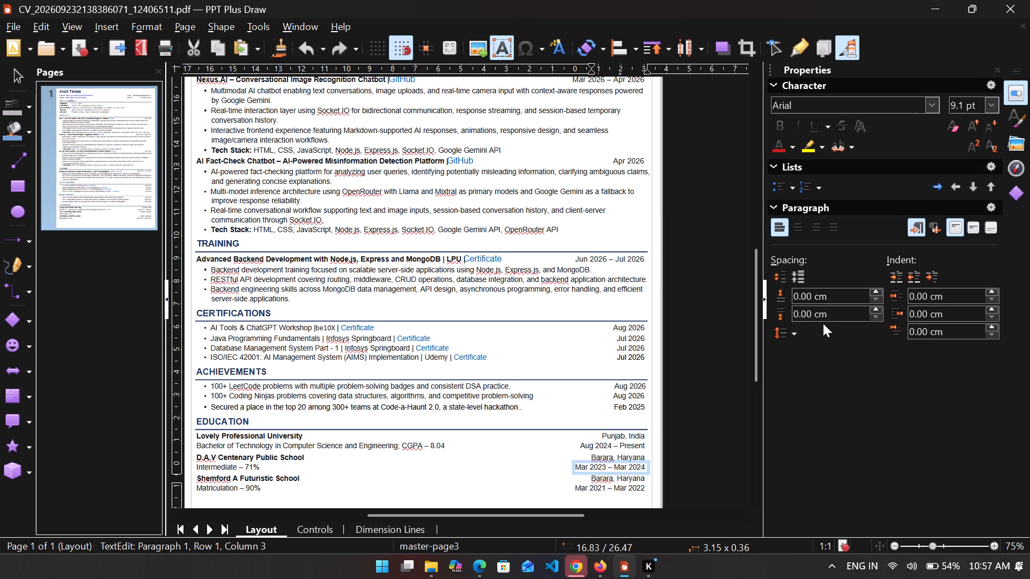
click(997, 101)
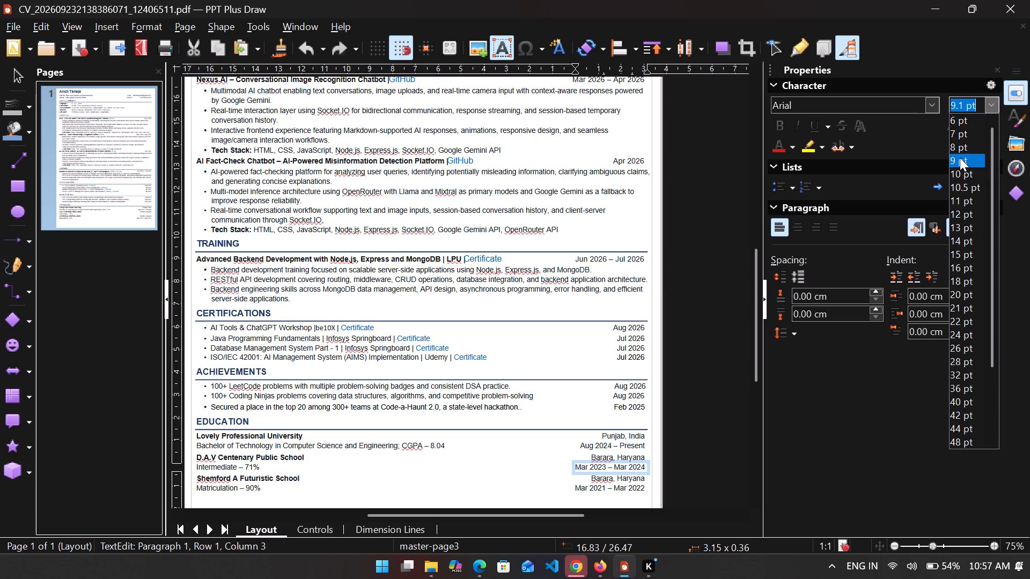
click(960, 158)
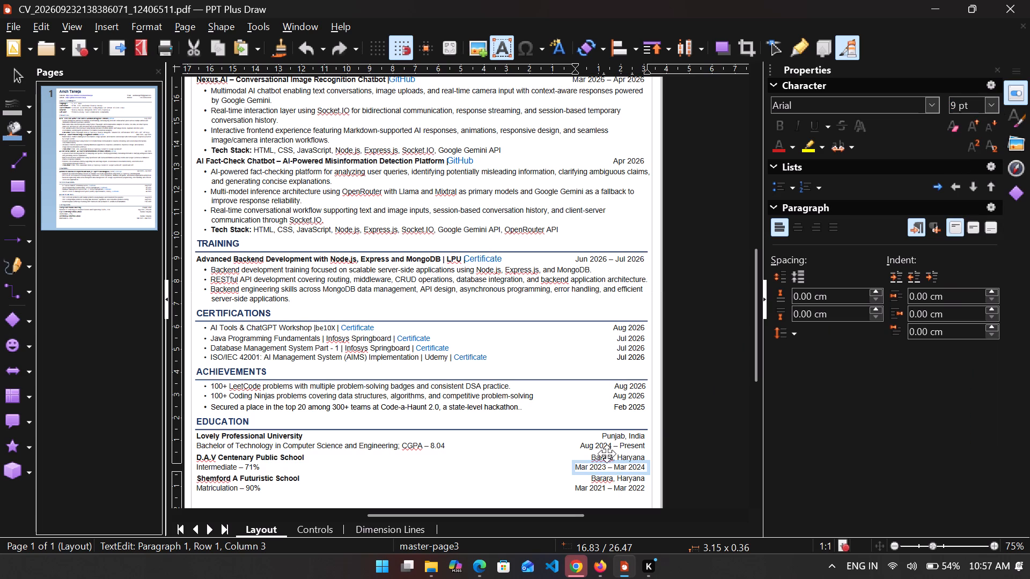
click(599, 459)
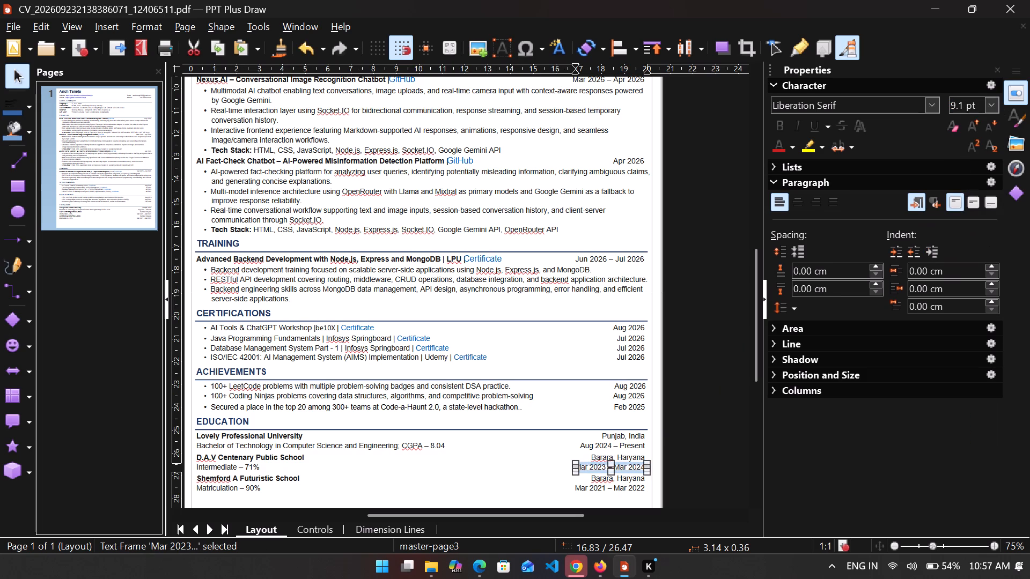
Set the font size of the Barara, Haryana location in the D.A.V Centenary Public School entry to 9 pt.
click(600, 456)
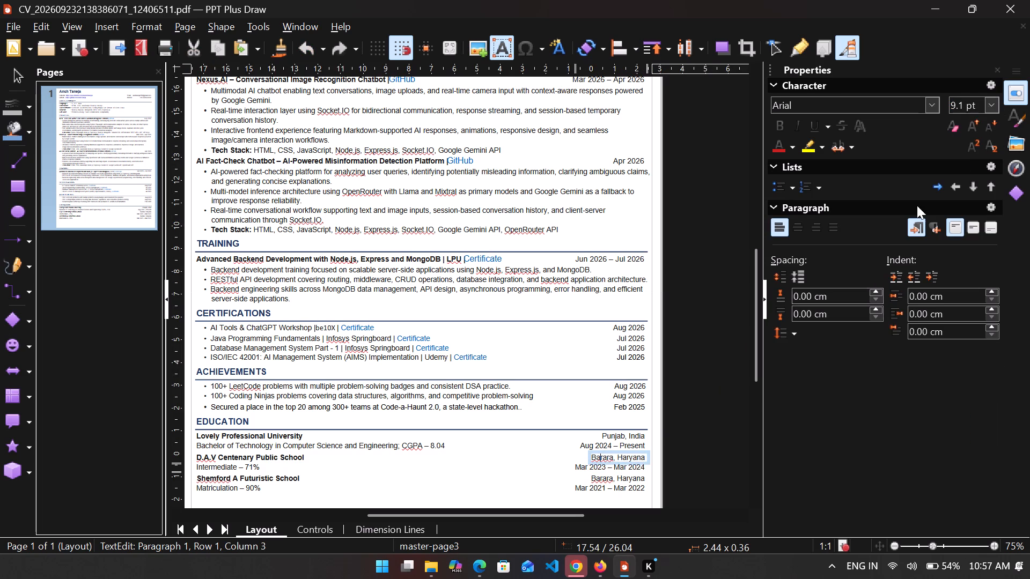
click(990, 101)
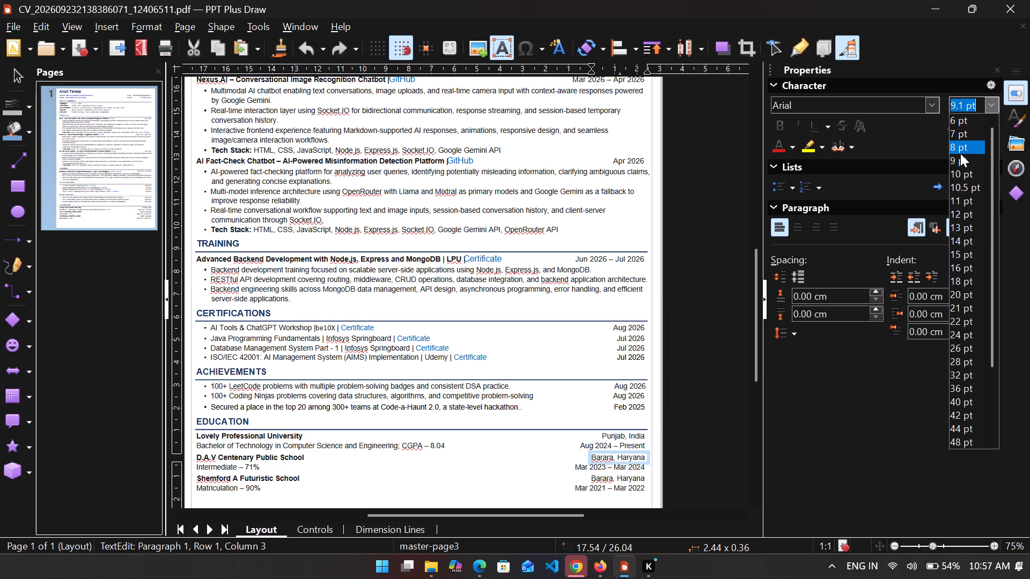
click(960, 153)
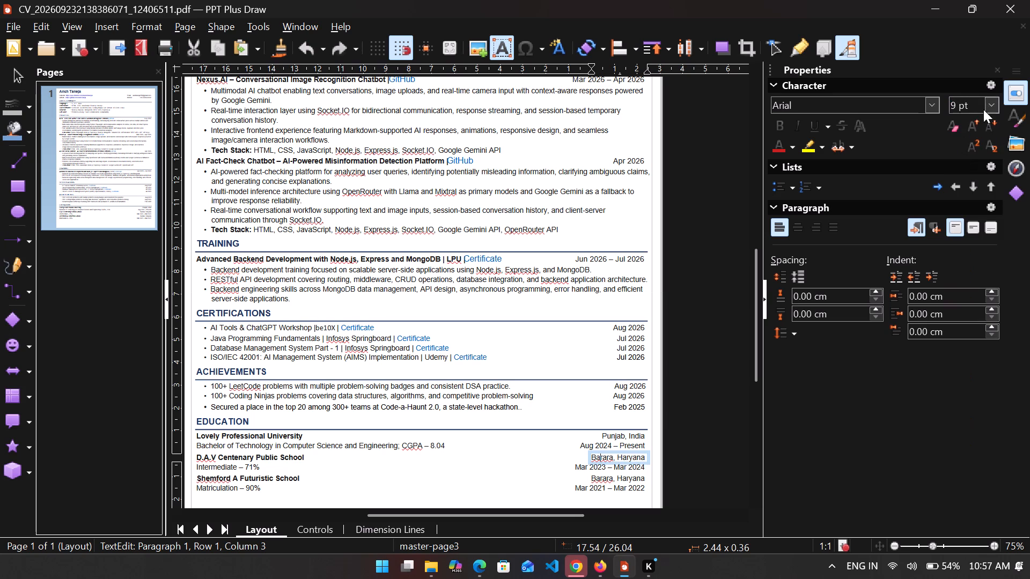
click(990, 104)
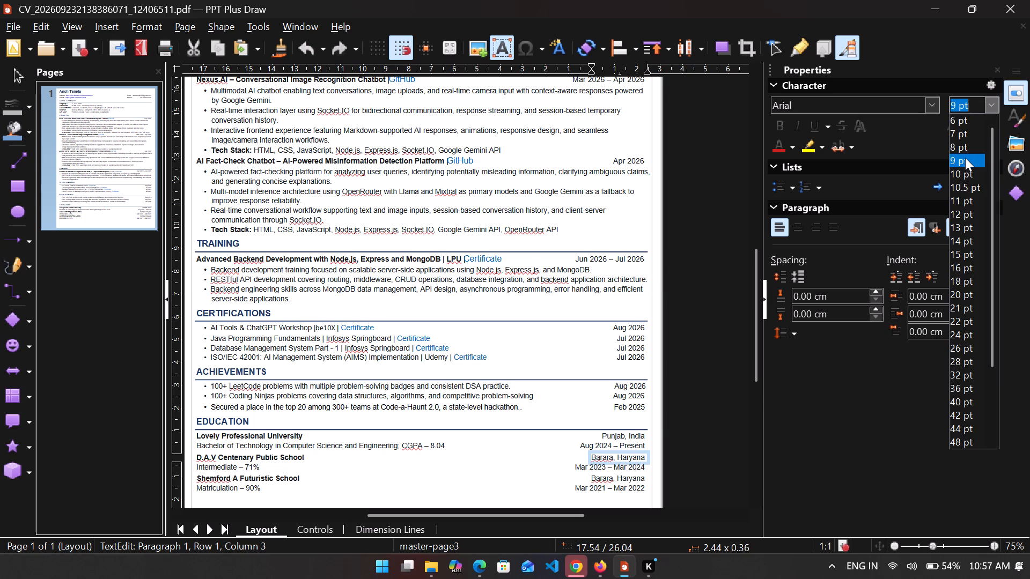
click(965, 157)
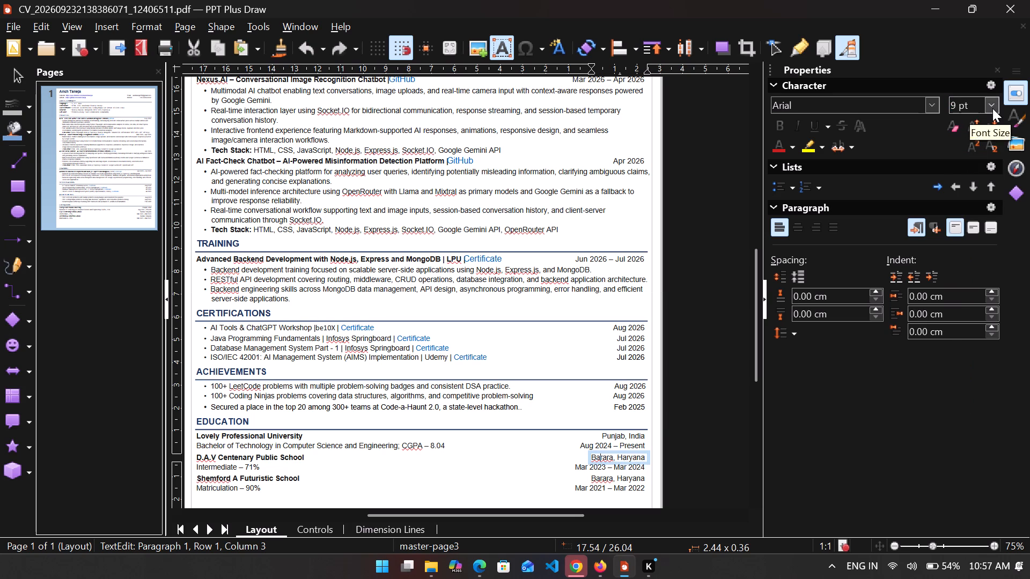
click(992, 108)
click(962, 132)
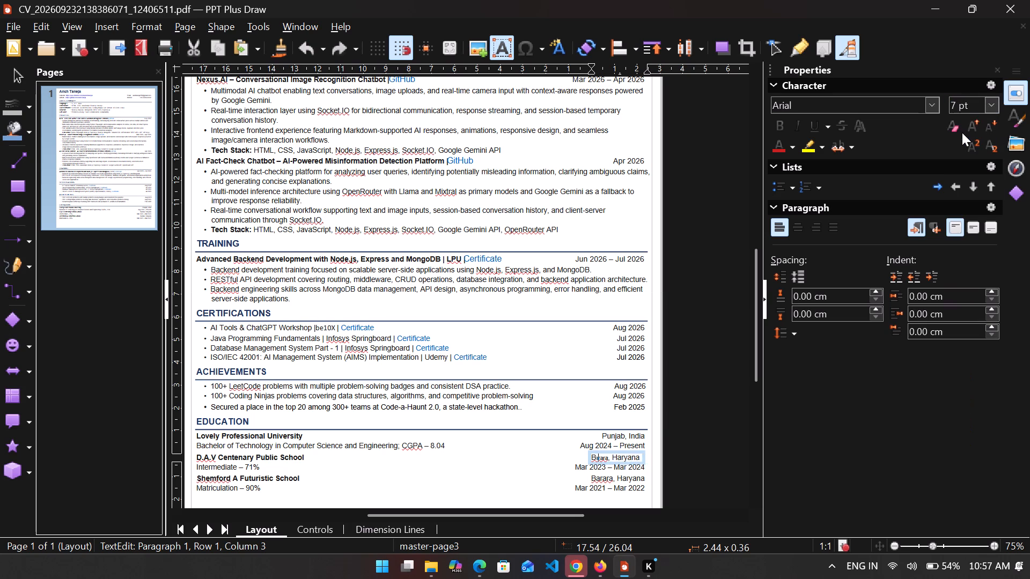
click(988, 106)
click(968, 159)
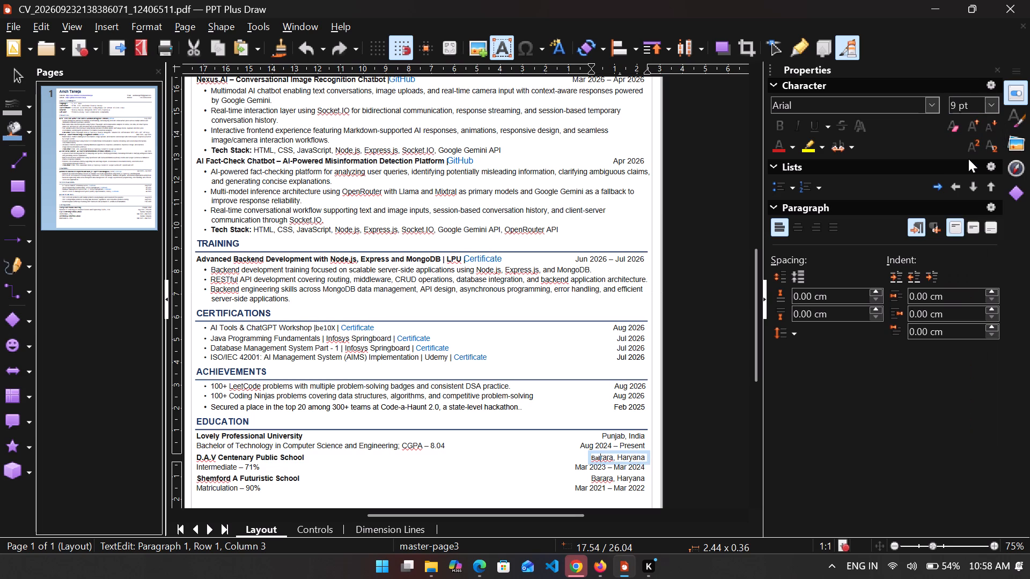
Set the font size of the Aug 2024 – Present dates and the Punjab, India location in the Lovely Professional University entry to 9 pt.
click(582, 443)
click(992, 103)
click(954, 156)
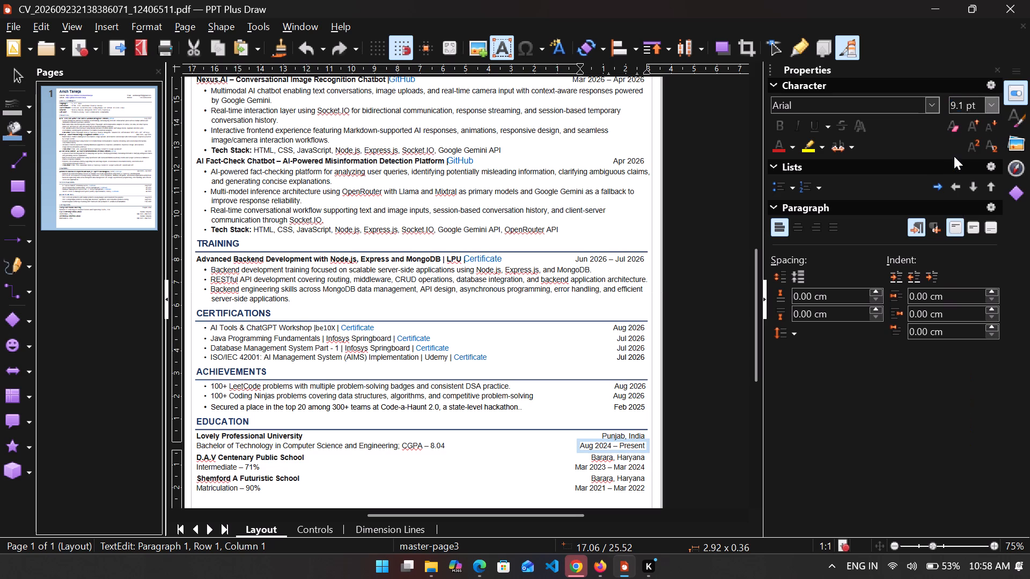
click(617, 436)
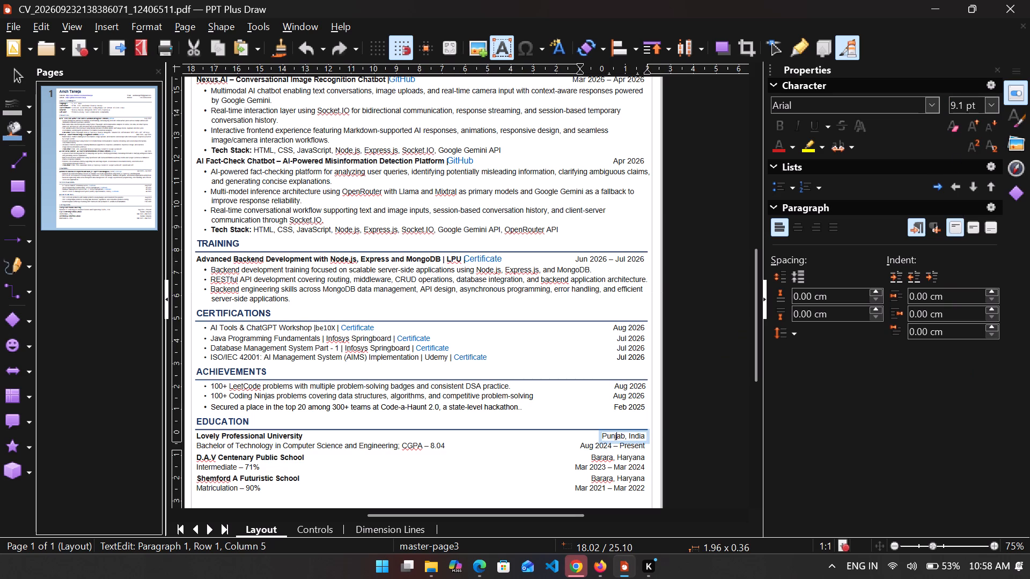
click(989, 105)
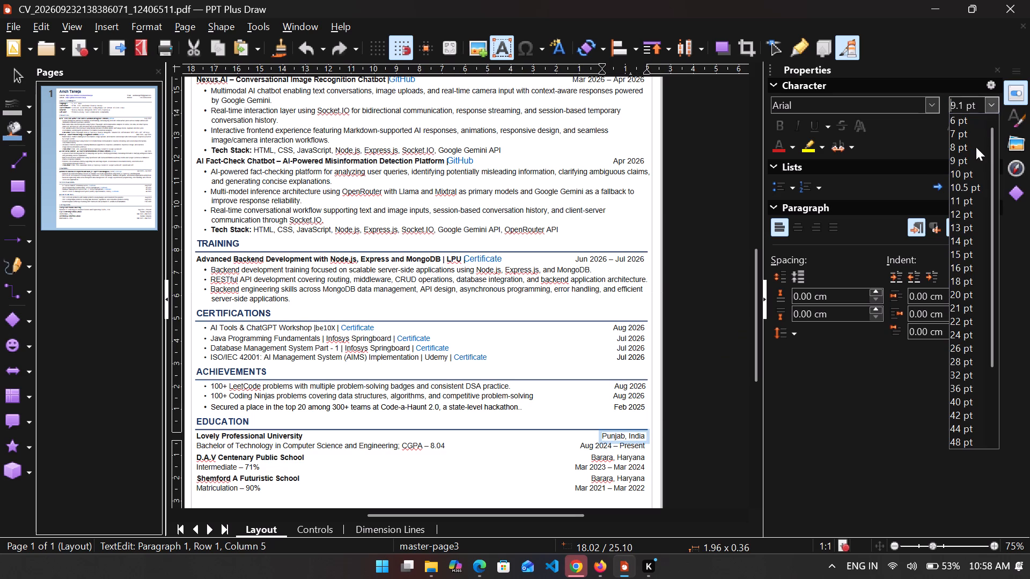
click(965, 156)
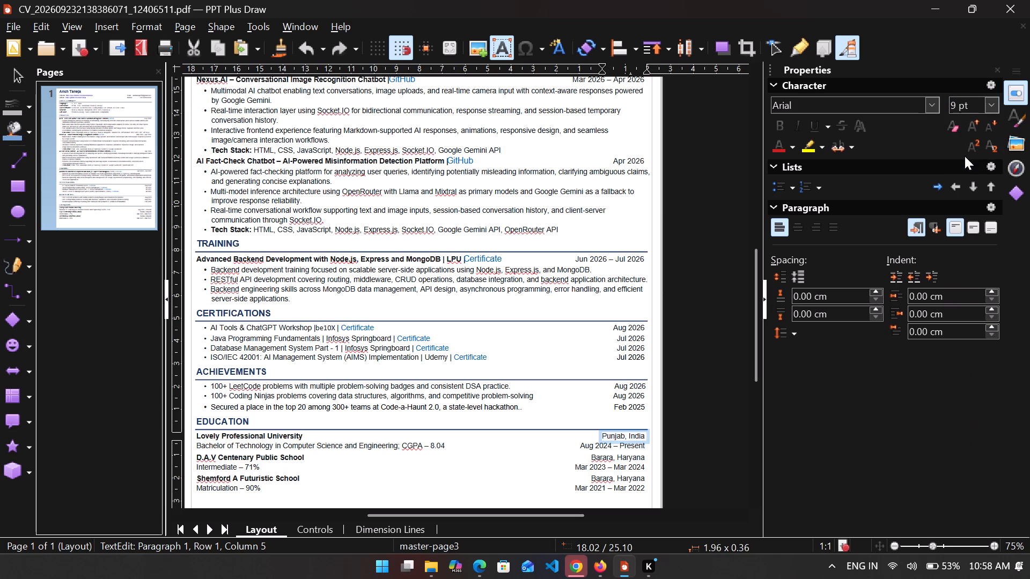
Set the font size of the ISO/IEC 42001, Database Management System and Java Programming Fundamentals lines under Certifications to 9 pt.
click(215, 428)
click(225, 419)
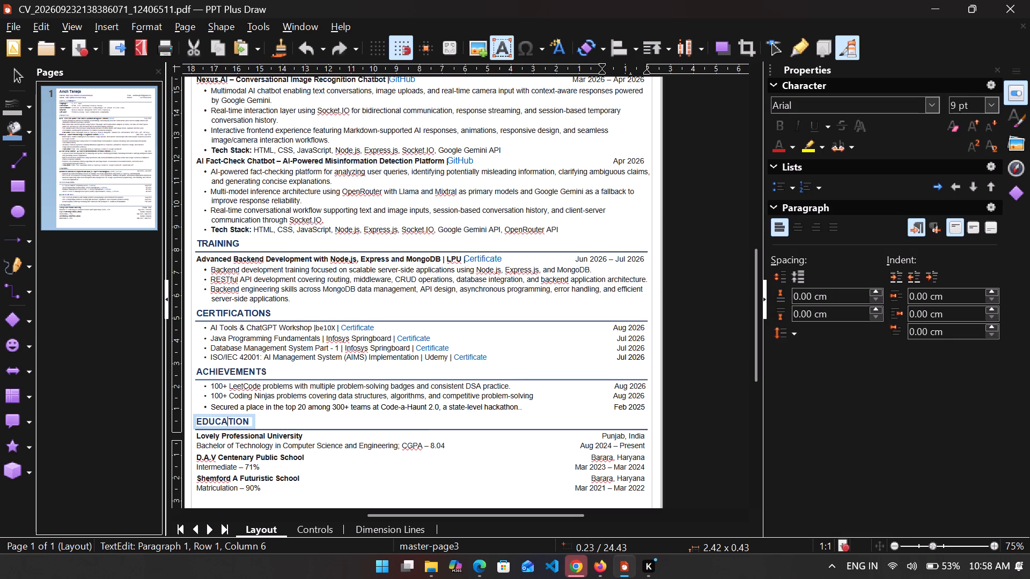
click(233, 373)
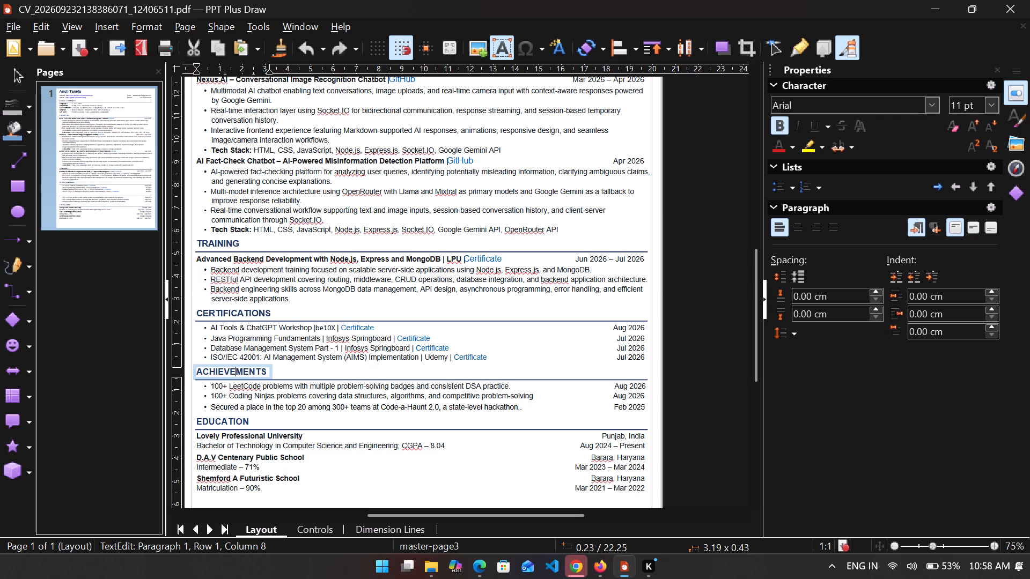
click(254, 355)
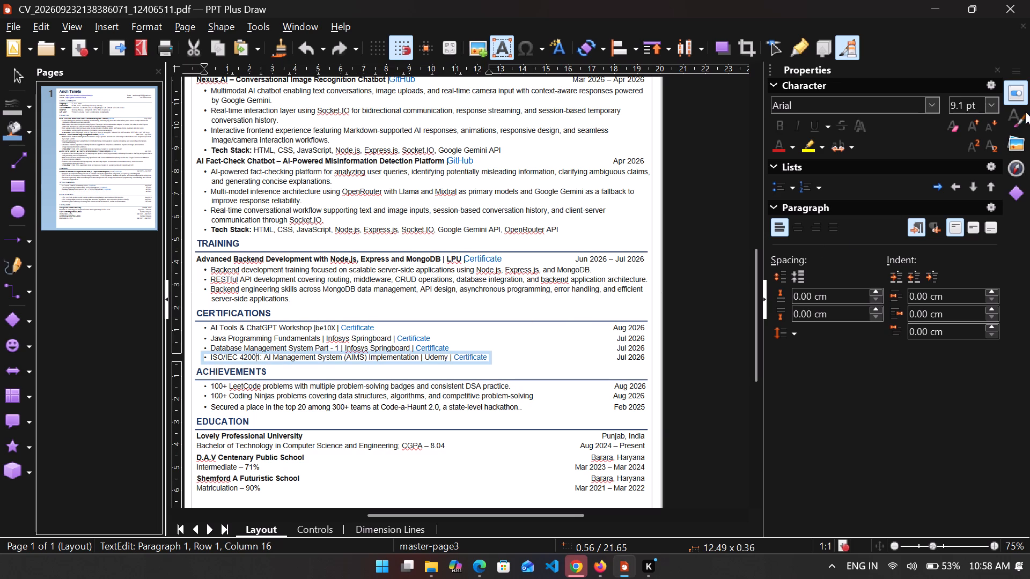
click(992, 104)
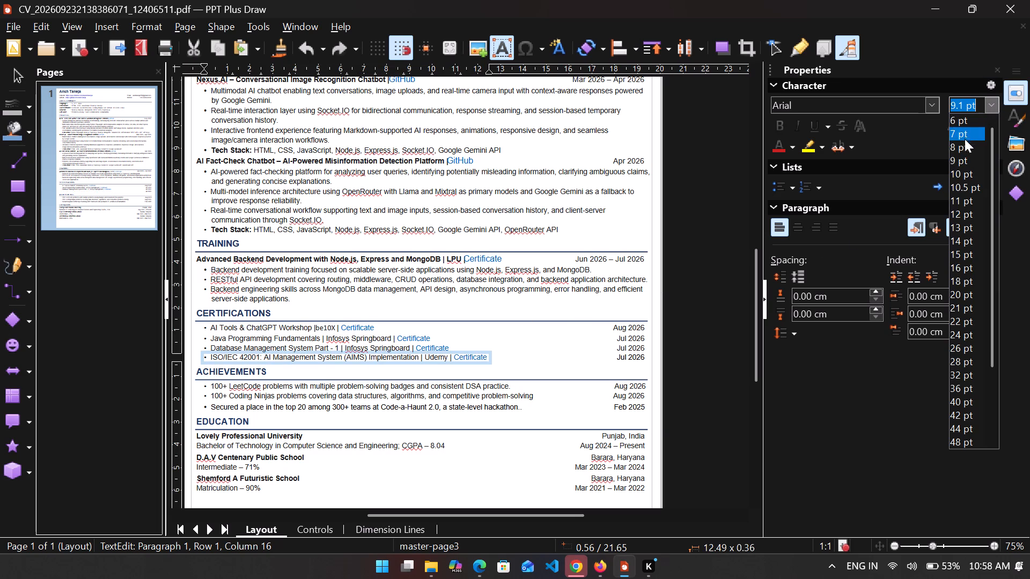
click(960, 162)
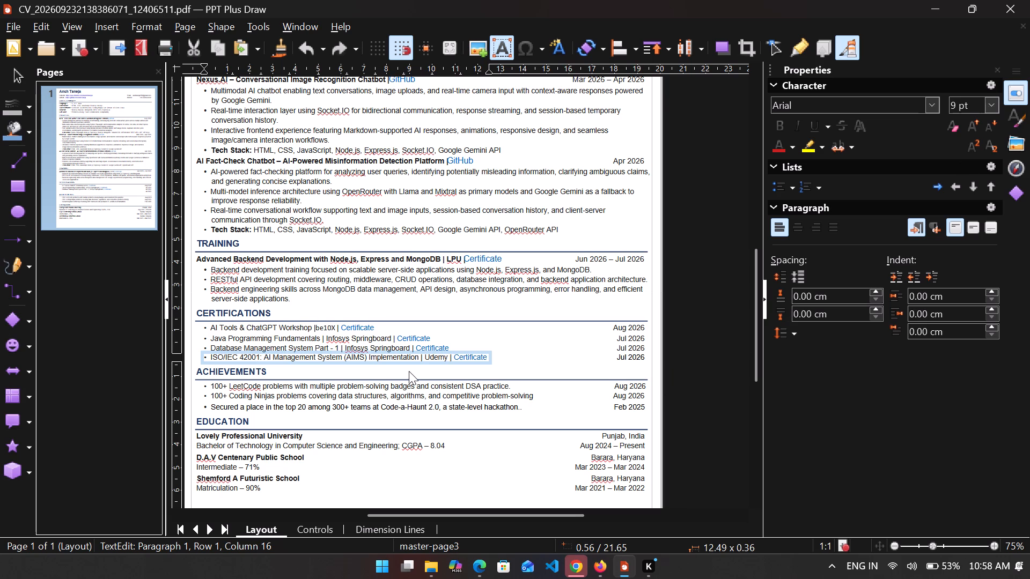
click(305, 346)
click(996, 107)
click(962, 159)
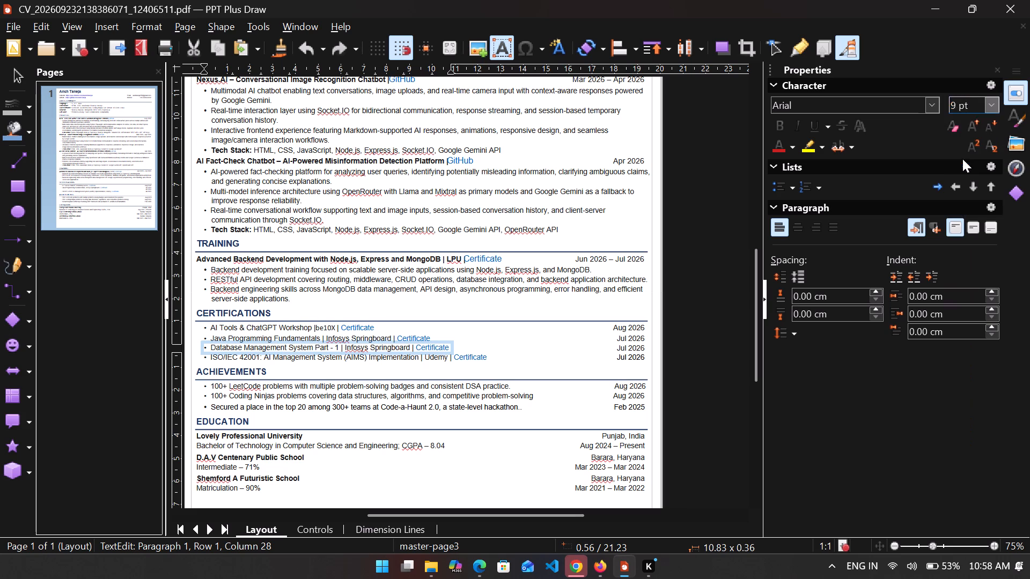
click(292, 336)
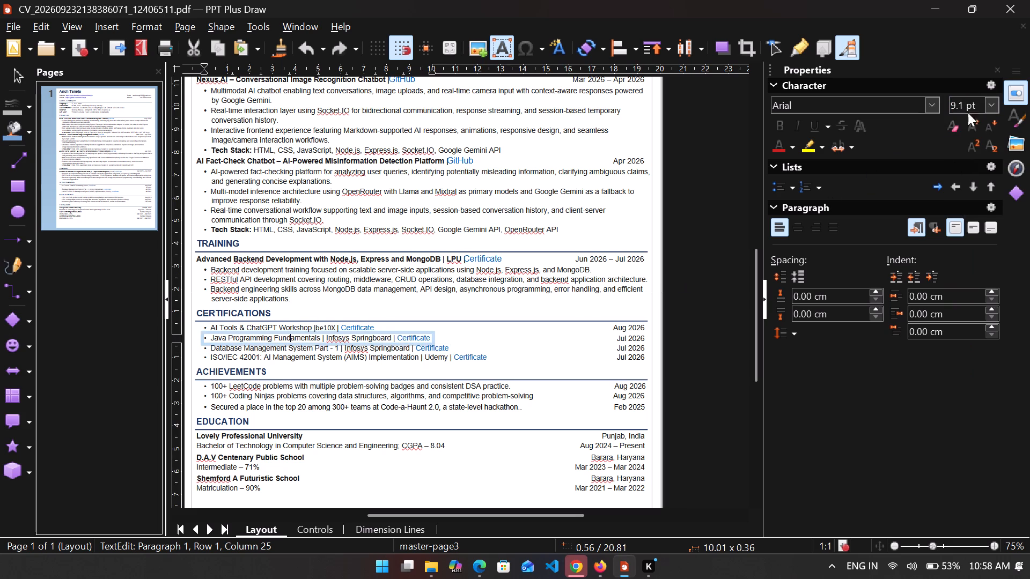
click(995, 103)
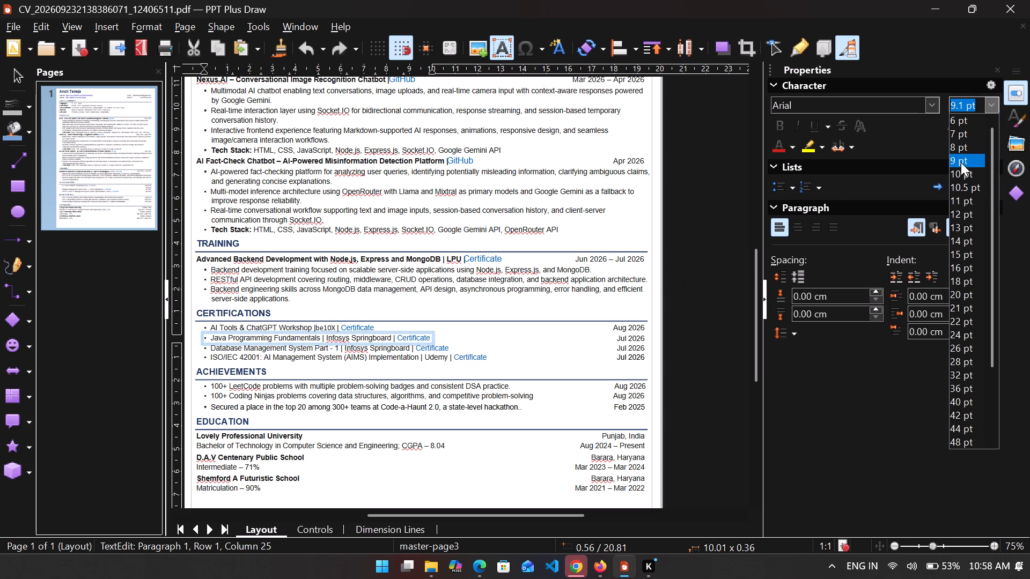
click(961, 162)
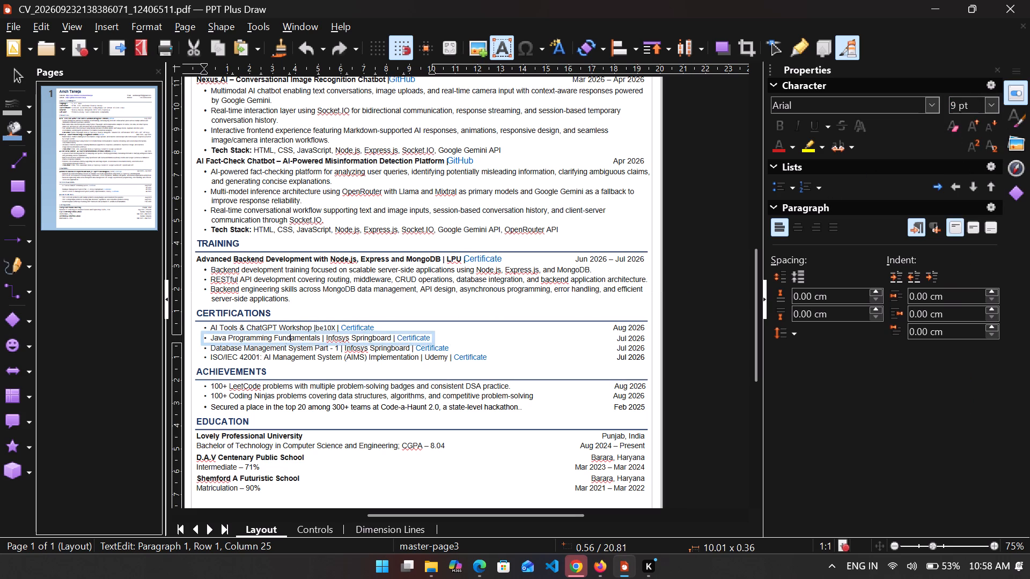
Set the font size of the AI Tools & ChatGPT Workshop text and the adjoining be10X text under Certifications to 9 pt.
click(254, 326)
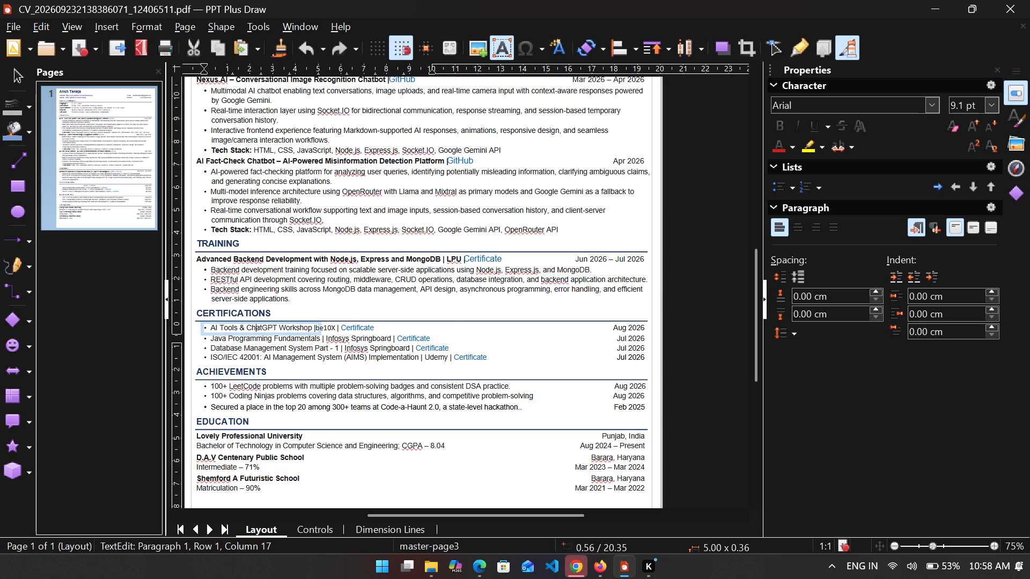
click(993, 101)
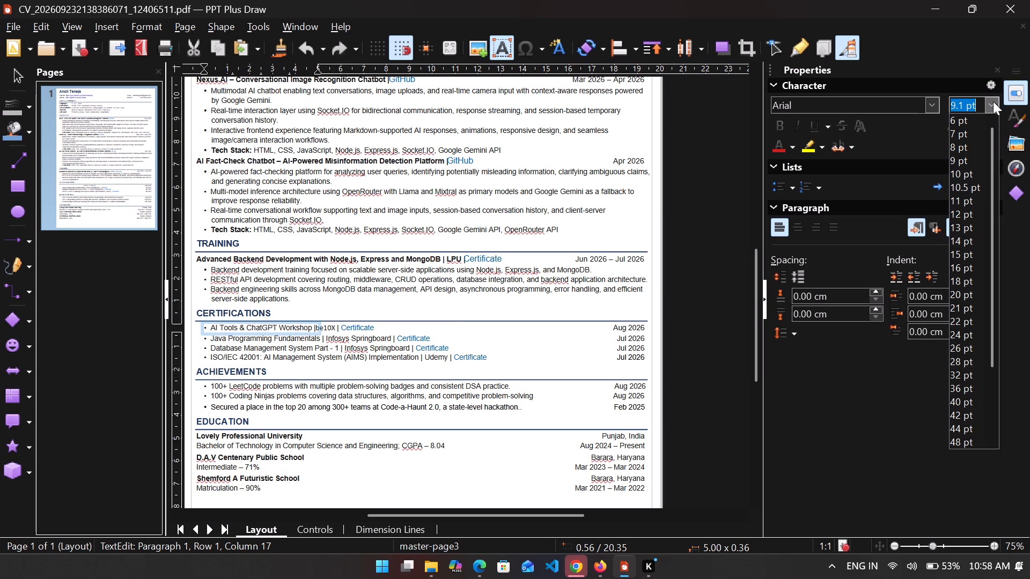
click(959, 160)
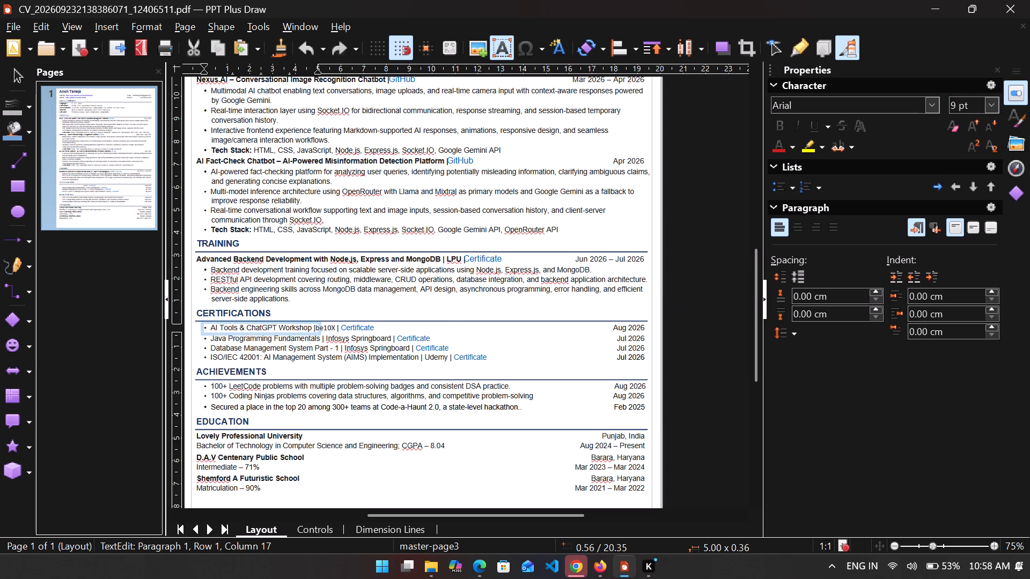
click(325, 327)
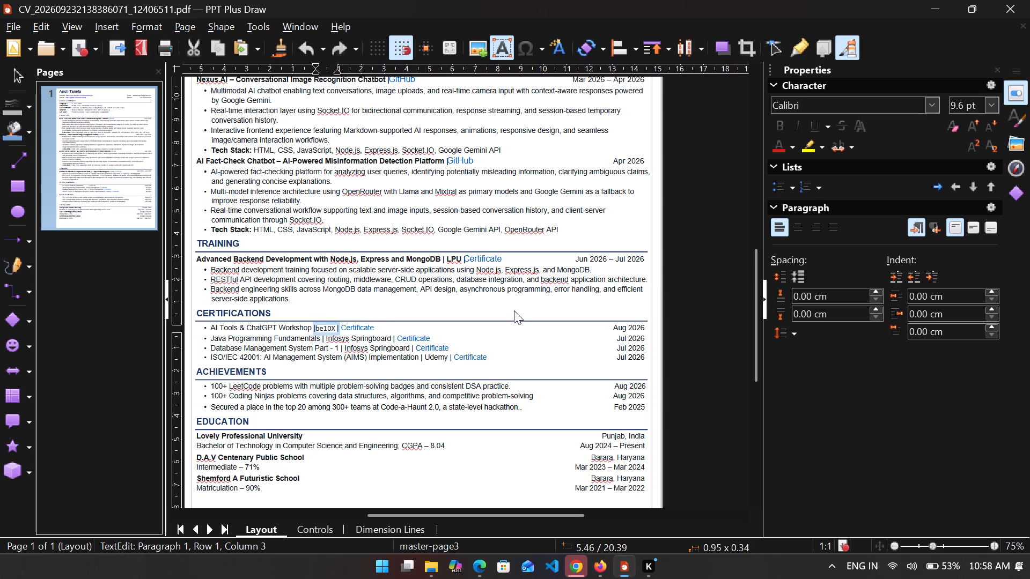
click(991, 107)
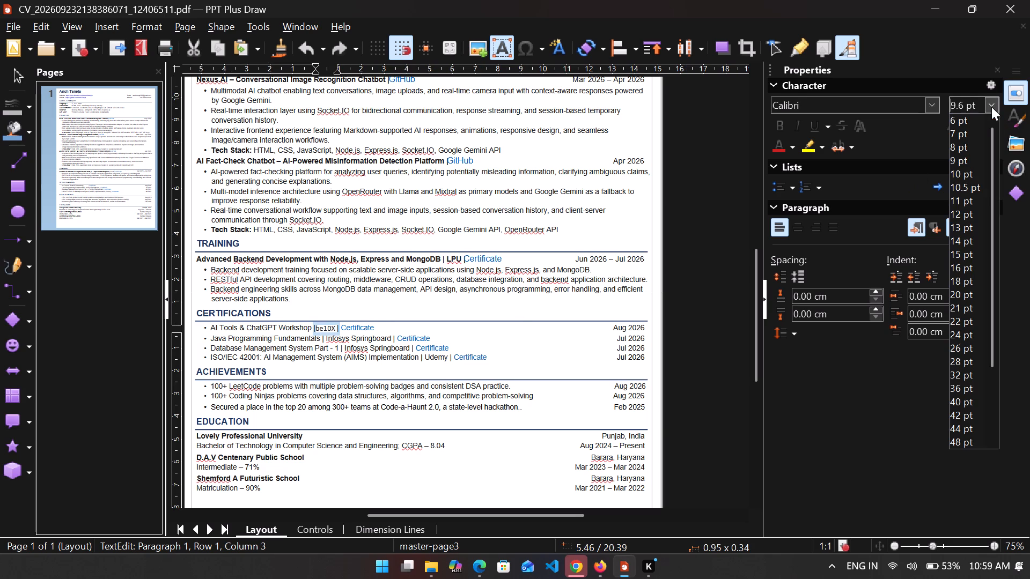
click(958, 155)
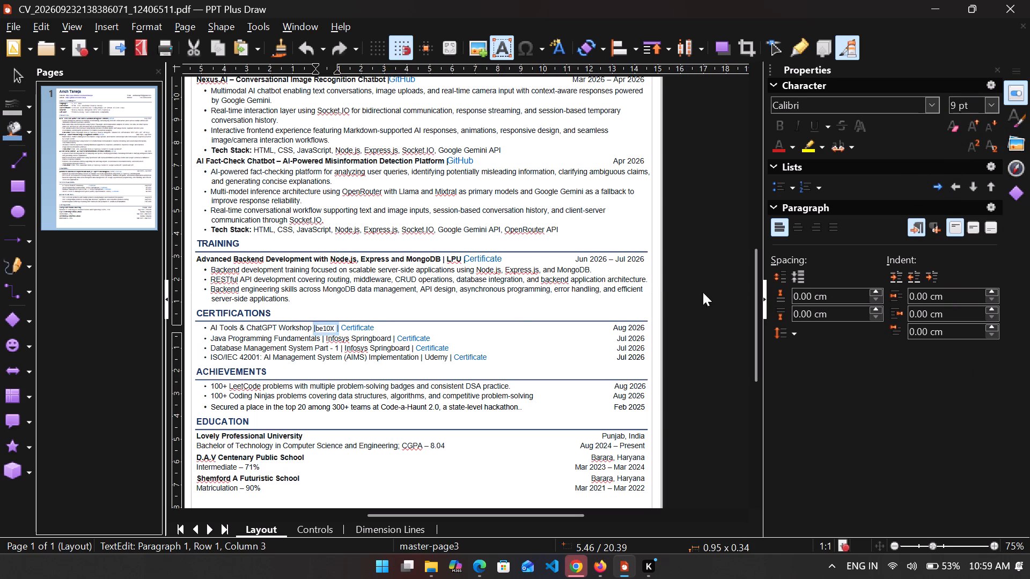
Set the Certificate link text of the AI Tools & ChatGPT Workshop line under Certifications to Arial, 9 pt.
click(351, 339)
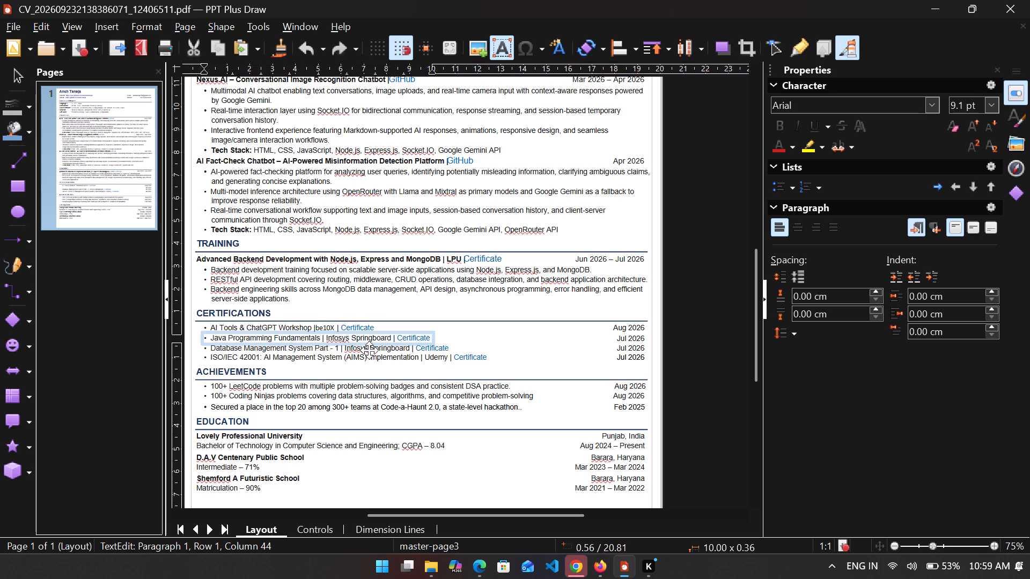
click(369, 350)
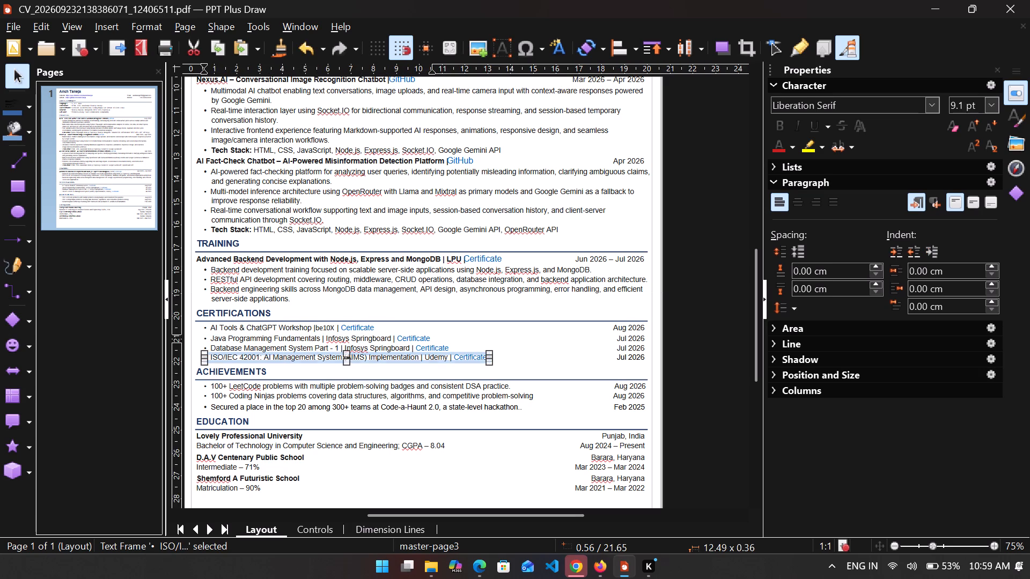
click(370, 348)
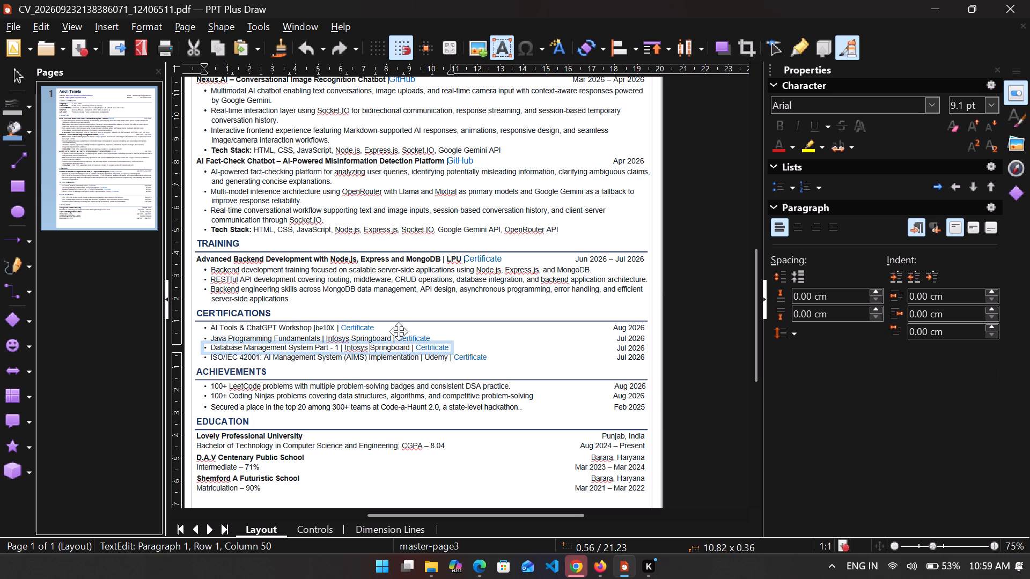
click(356, 324)
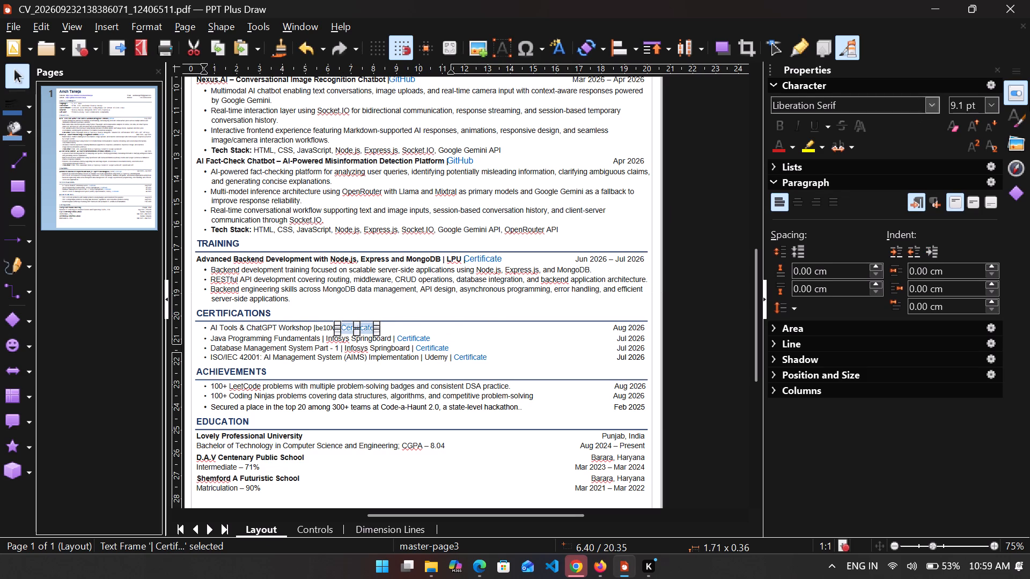
click(933, 103)
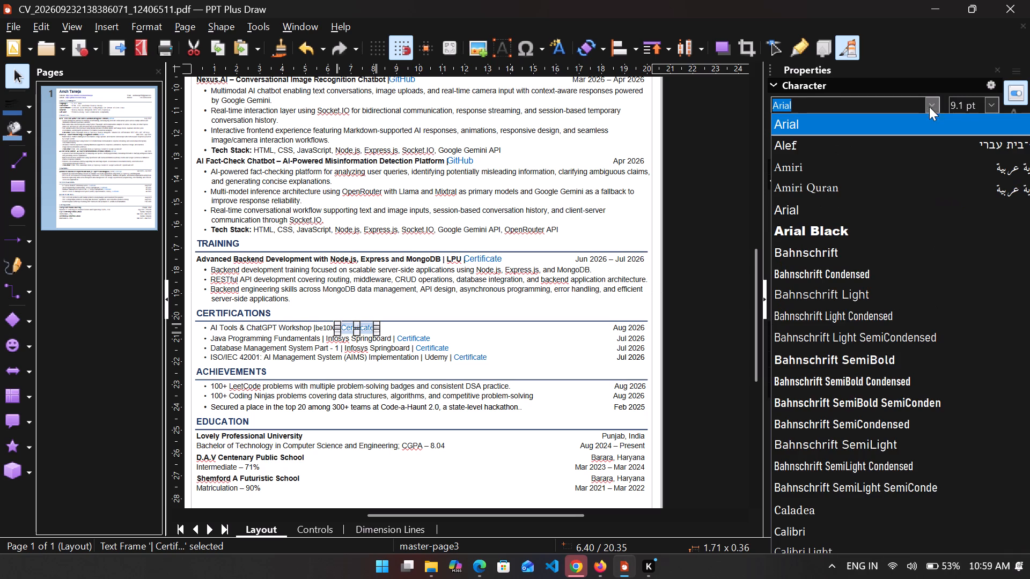
click(846, 122)
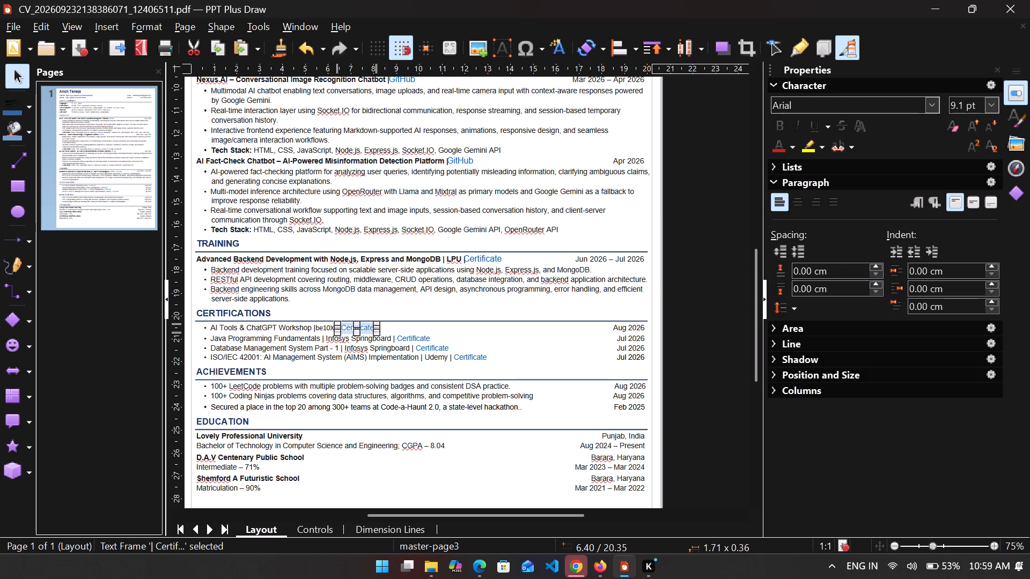
click(994, 110)
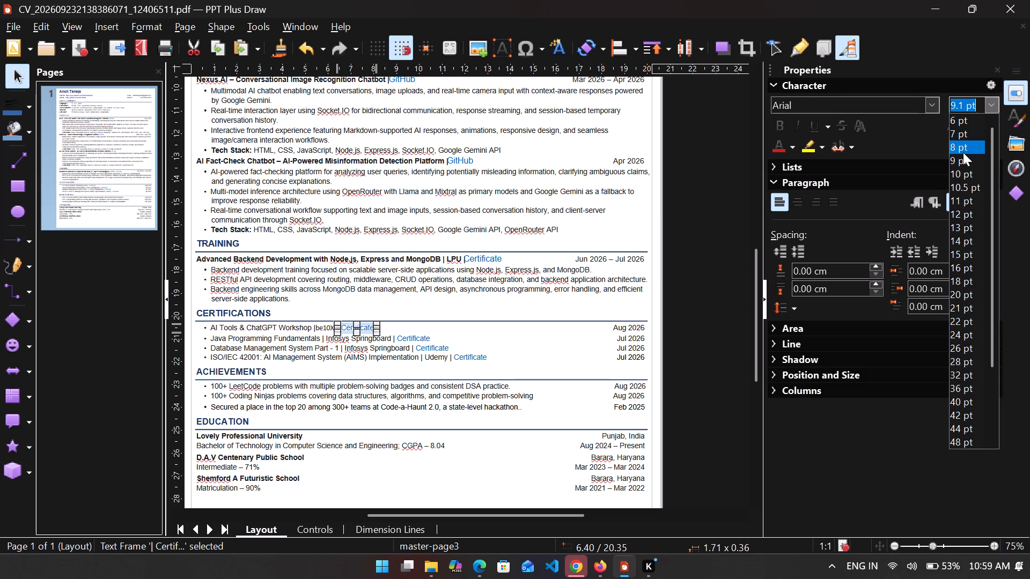
click(957, 157)
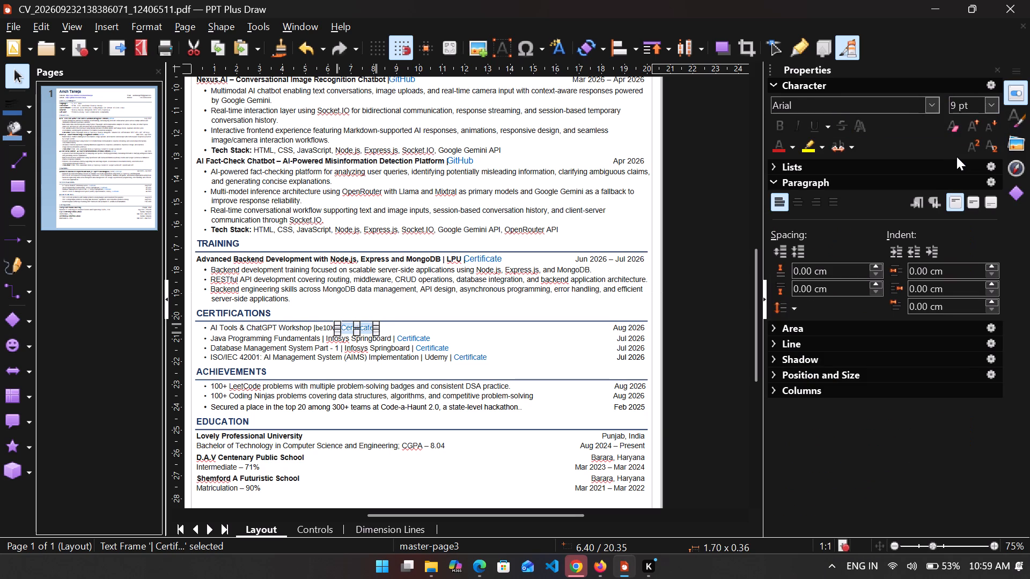
Set the Aug 2026 date of the AI Tools & ChatGPT Workshop line under Certifications to Arial, 9 pt.
click(615, 332)
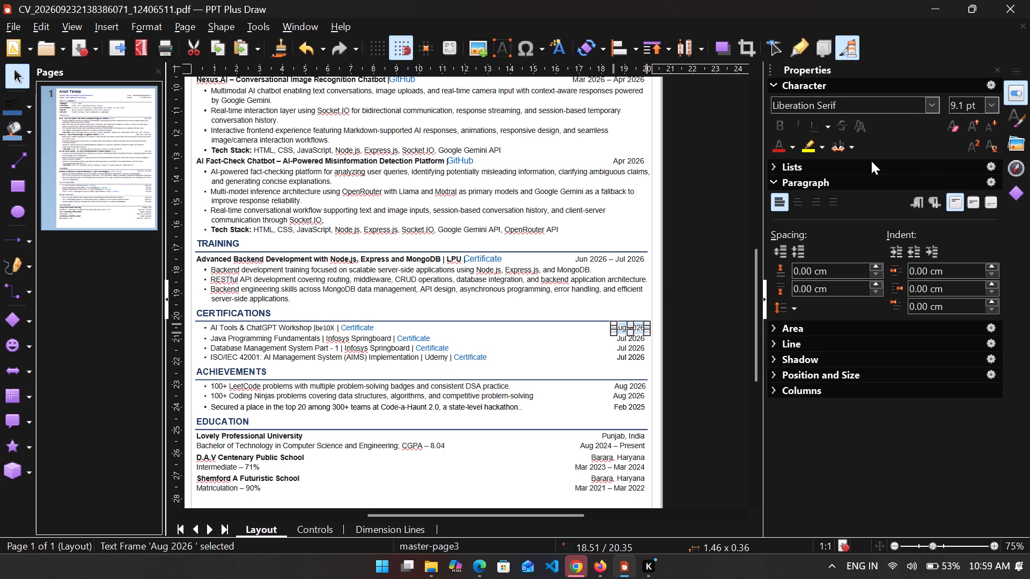
click(929, 102)
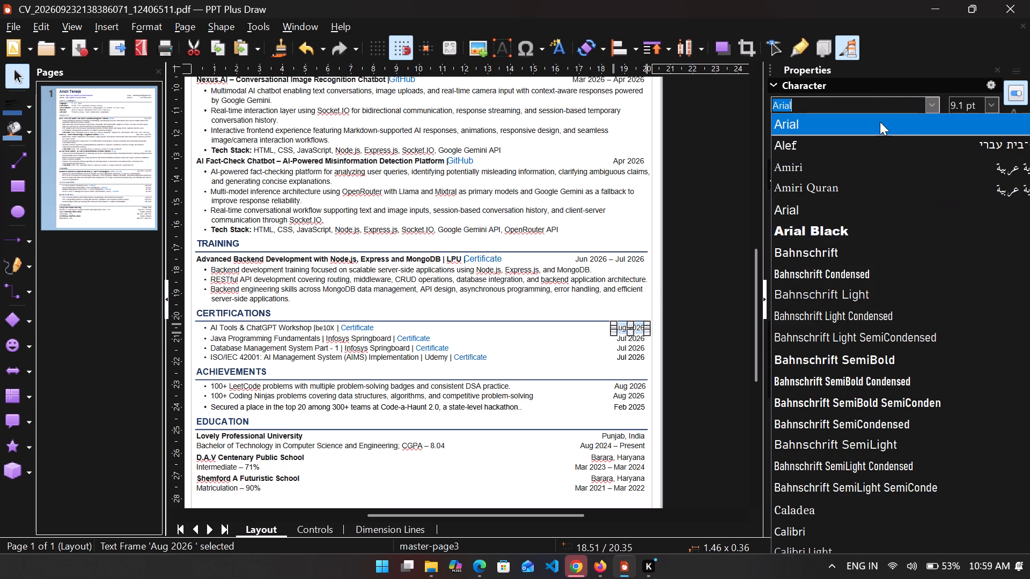
click(880, 122)
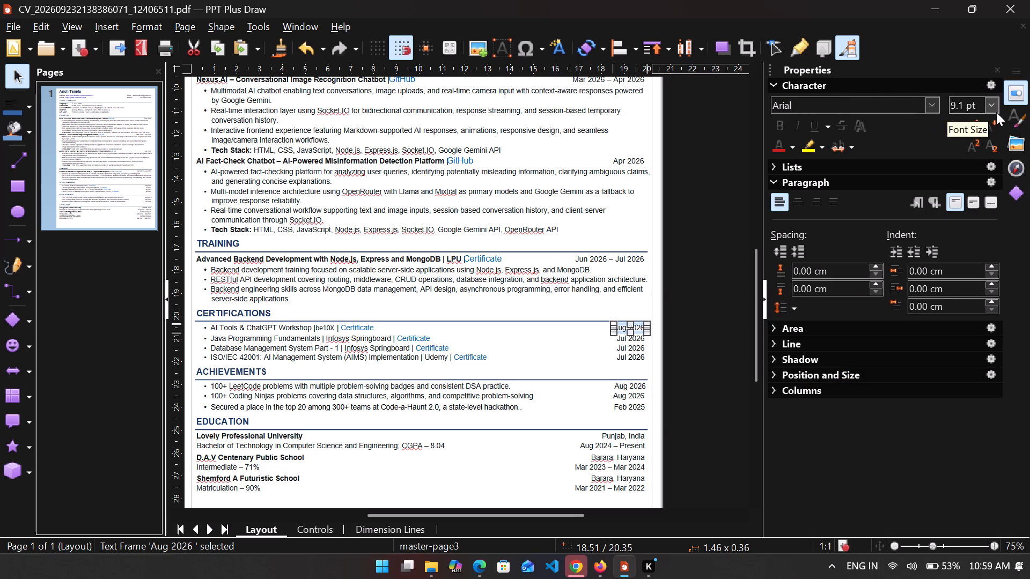
click(996, 112)
click(960, 157)
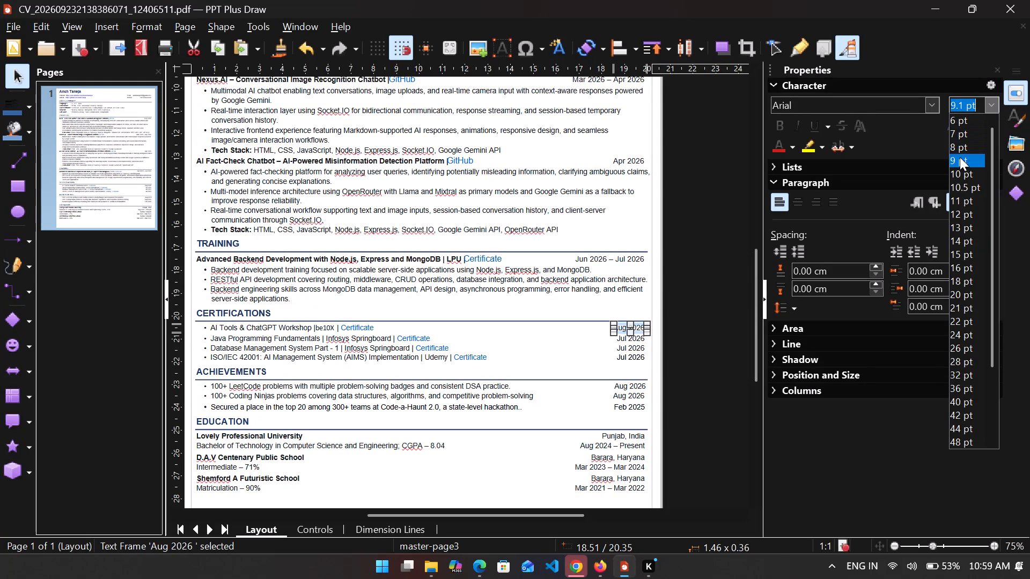
click(573, 357)
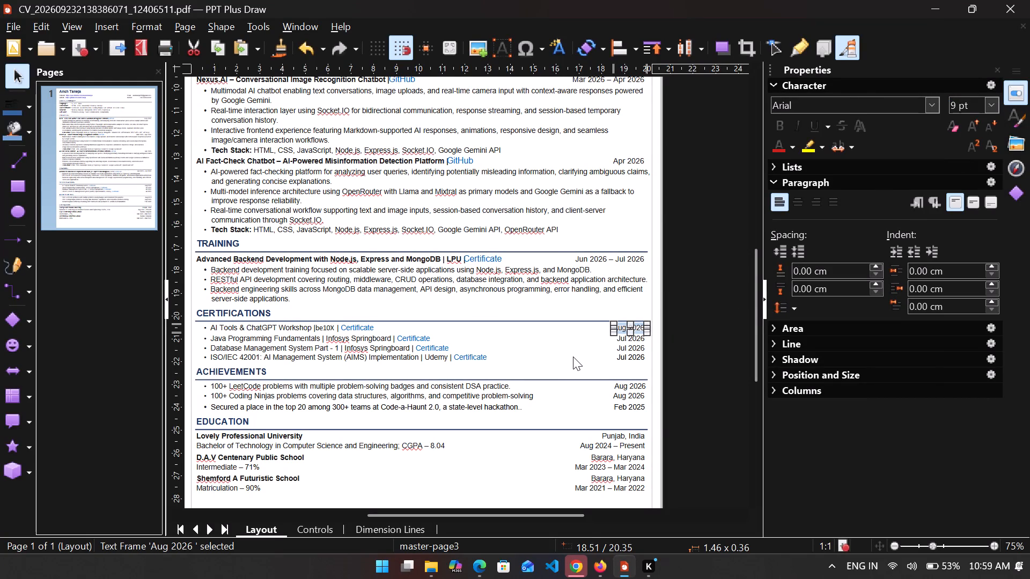
Set the font size of the three Jul 2026 dates under Certifications to 9 pt.
click(621, 337)
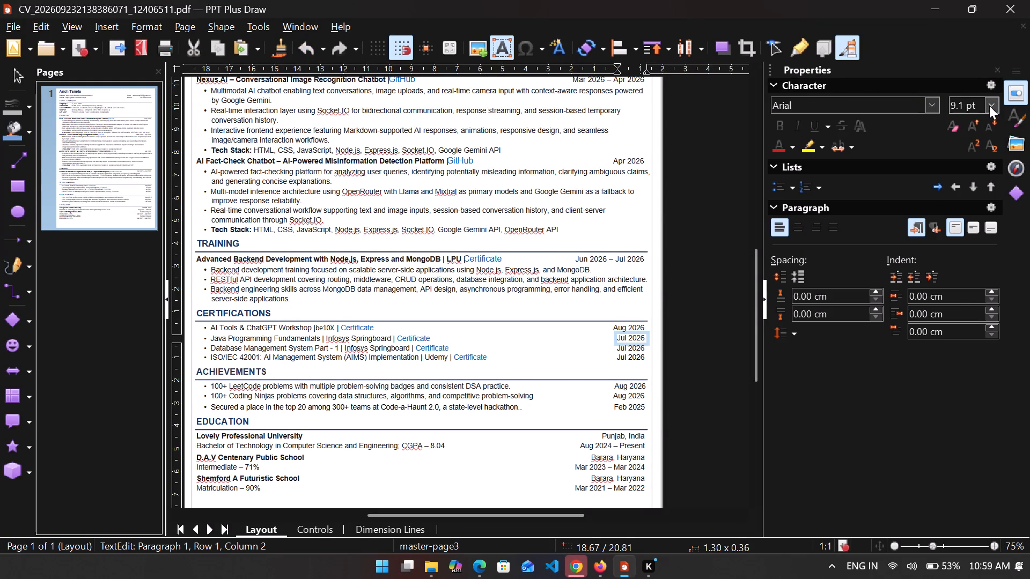
click(989, 106)
click(956, 156)
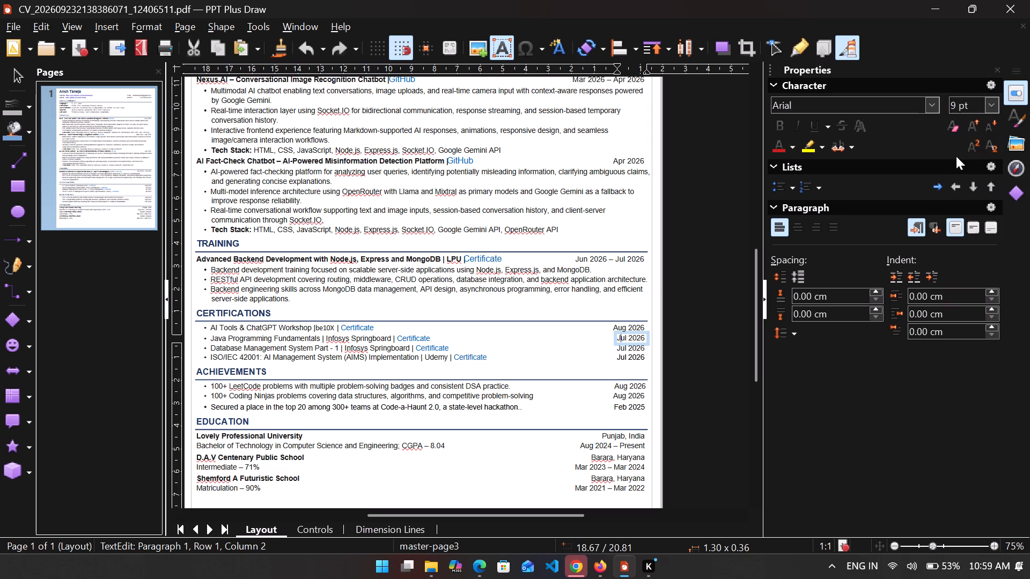
click(624, 348)
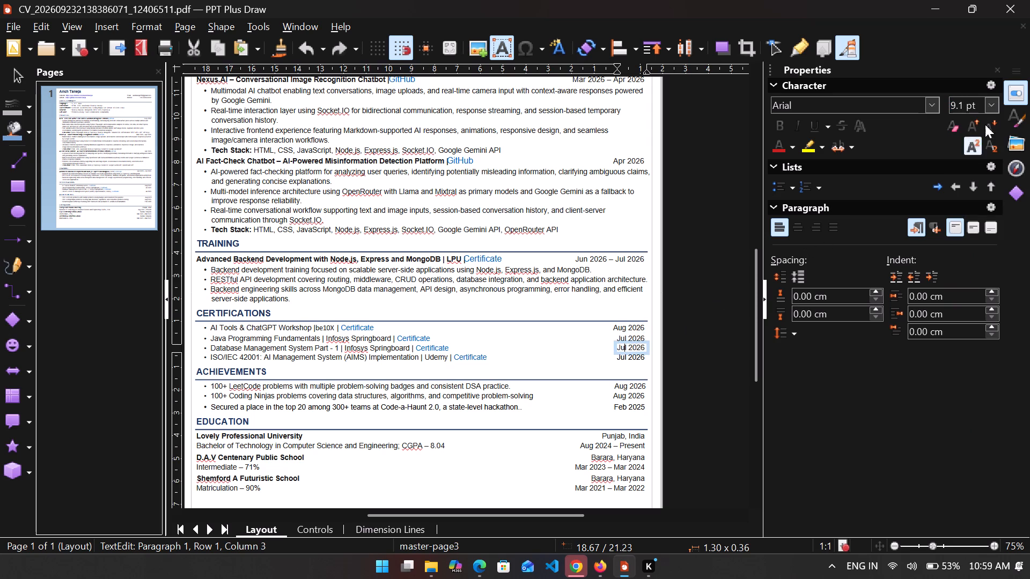
click(988, 105)
click(959, 159)
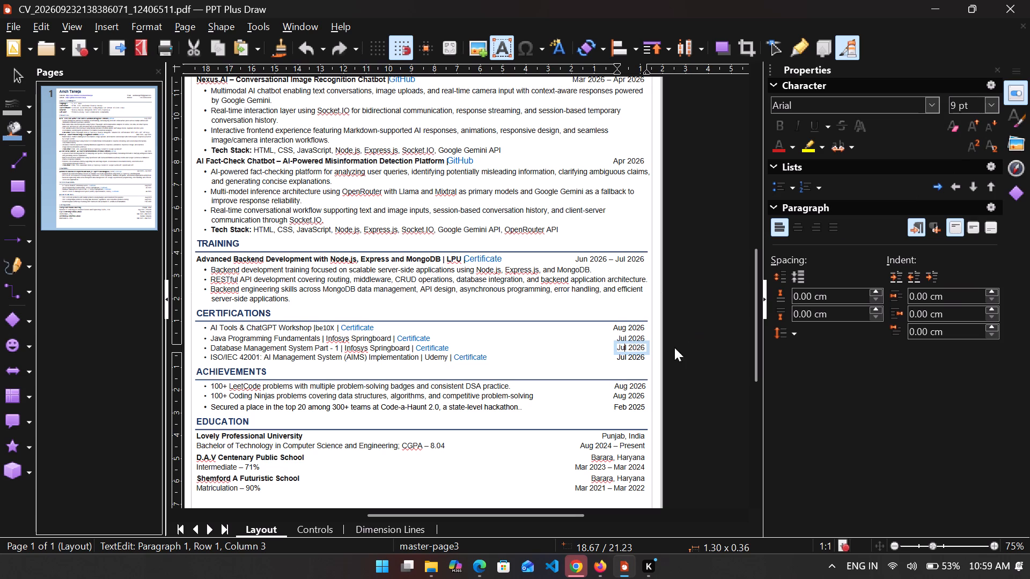
click(626, 358)
click(988, 107)
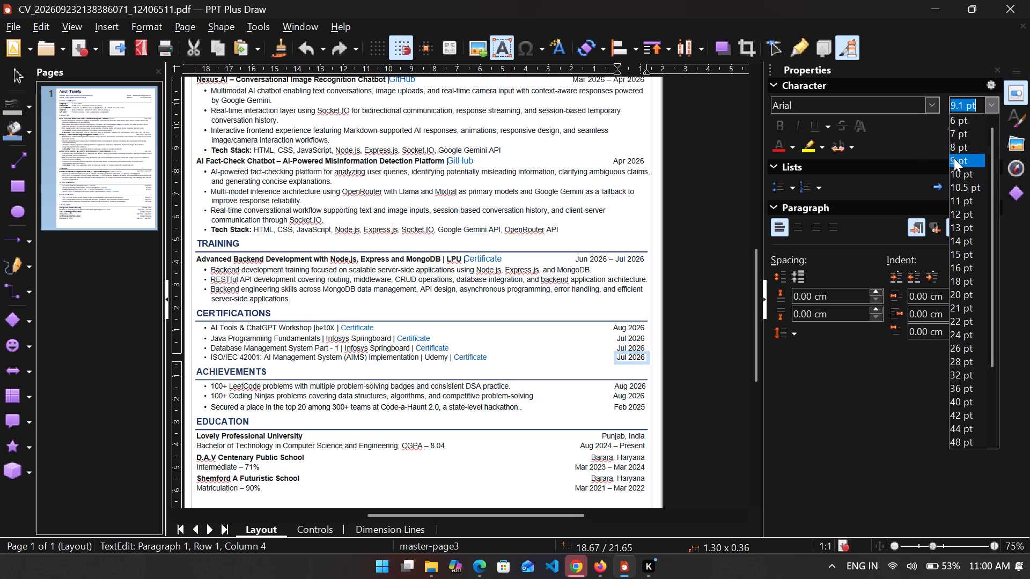
click(954, 158)
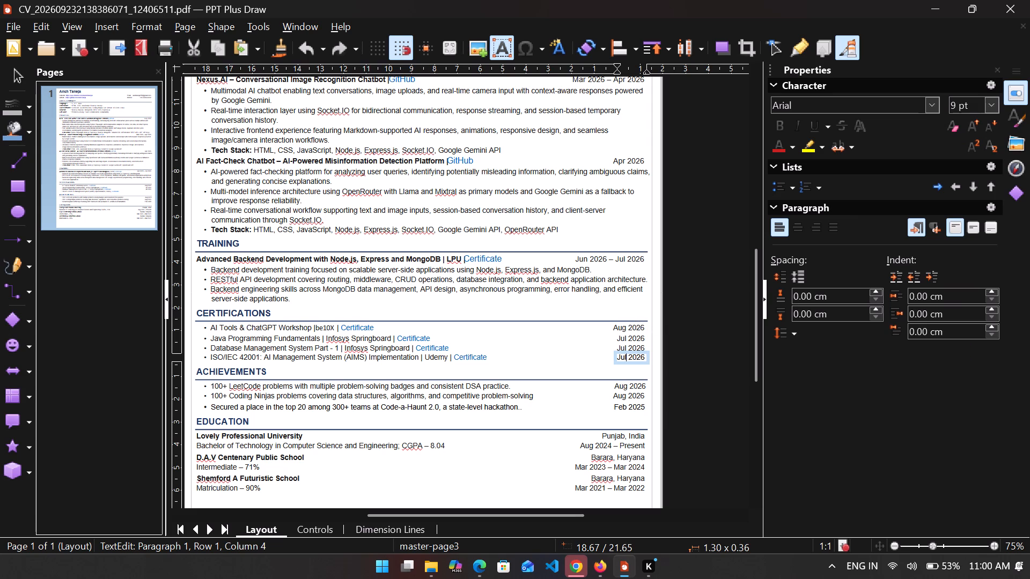
click(629, 328)
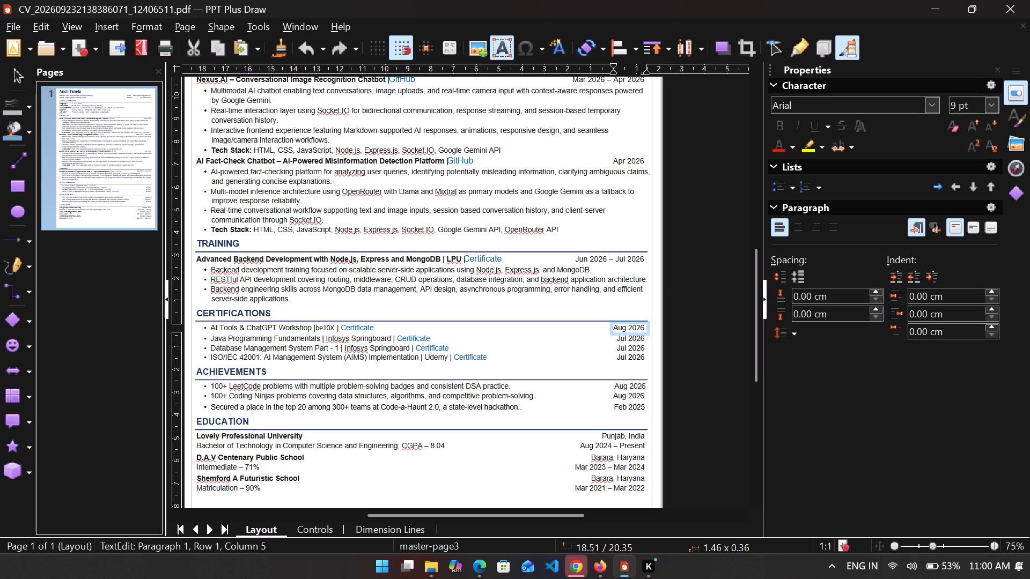
Set the font size of the CERTIFICATIONS heading to 11 pt.
click(246, 312)
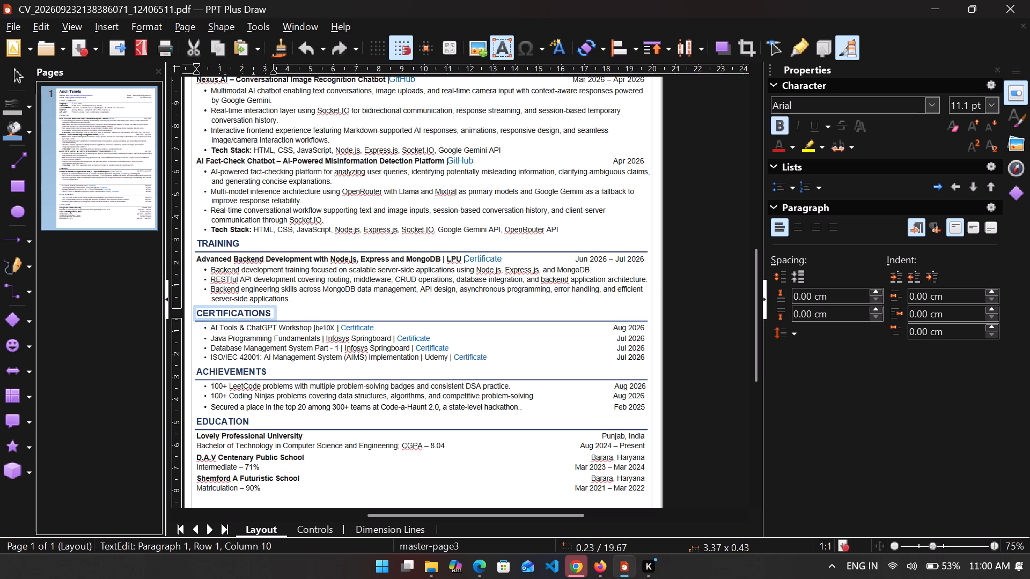
click(988, 101)
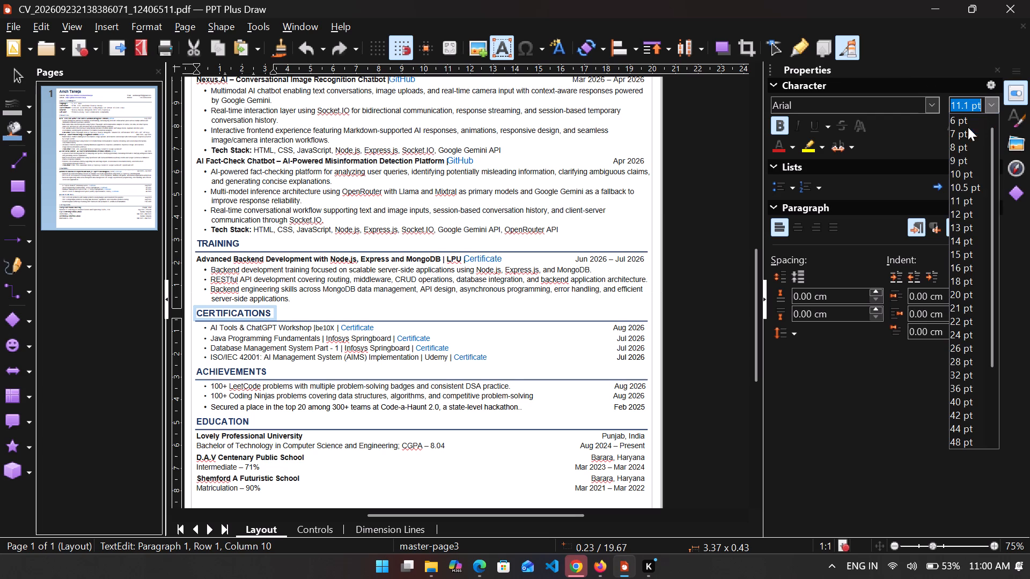
click(960, 199)
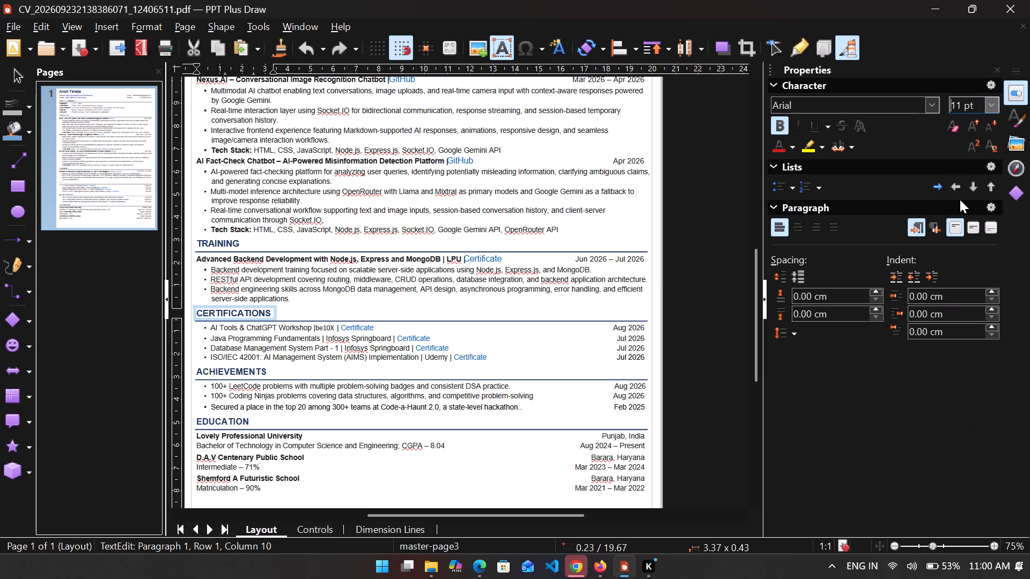
click(615, 330)
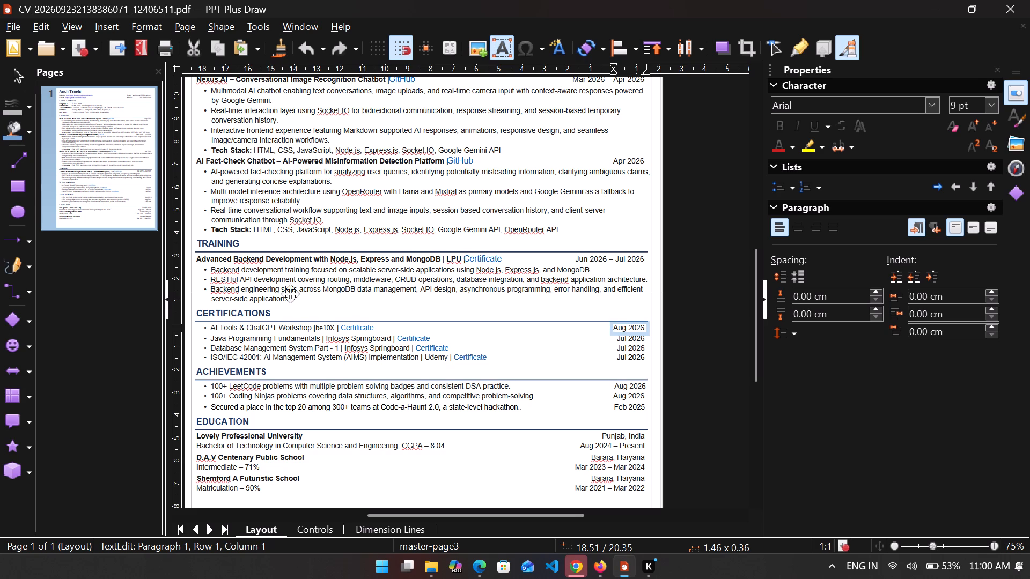
Set the "server-side applications." line at the end of the Training section to Arial, 9 pt.
click(274, 291)
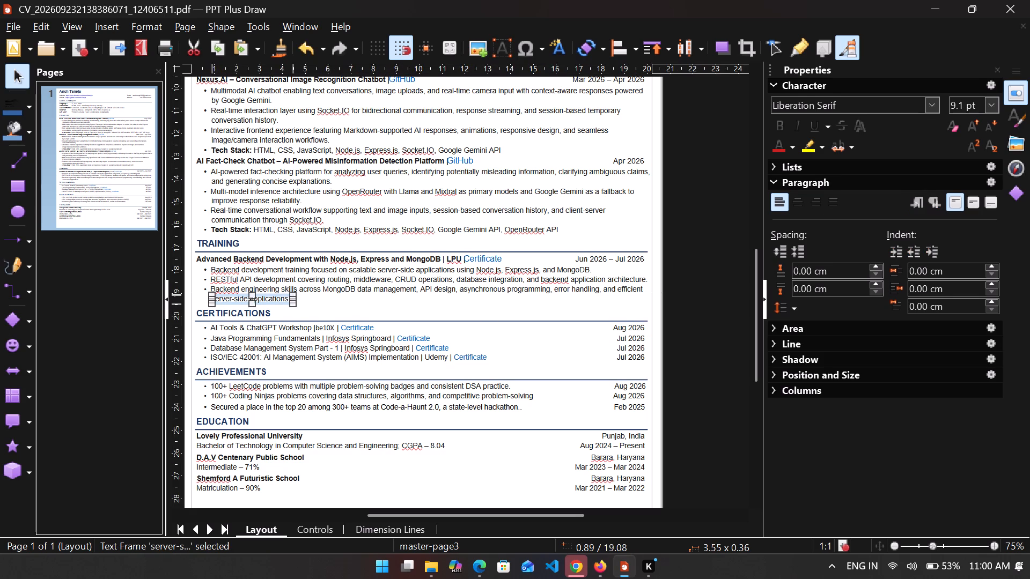
click(929, 107)
click(882, 125)
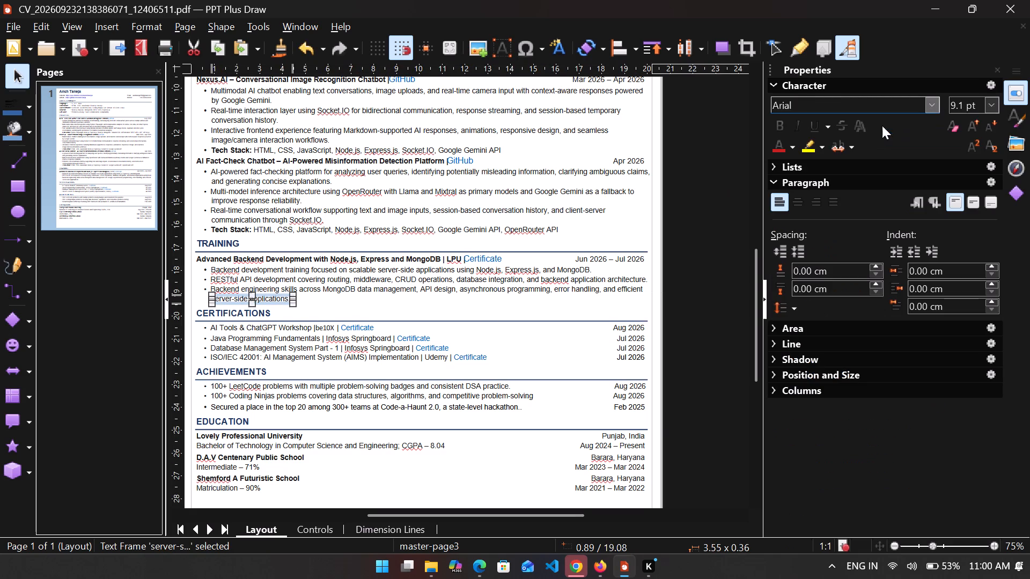
click(989, 106)
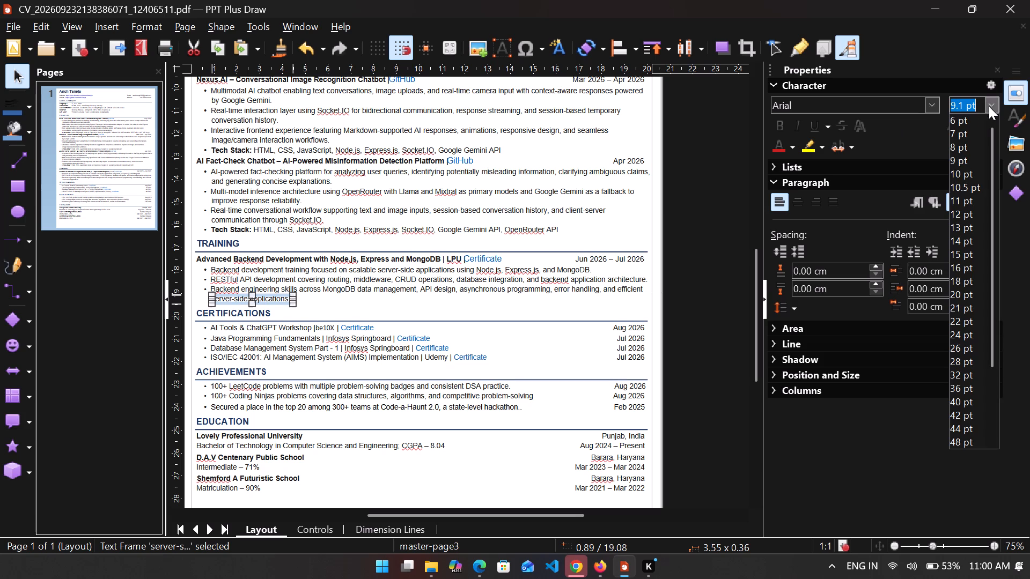
click(955, 157)
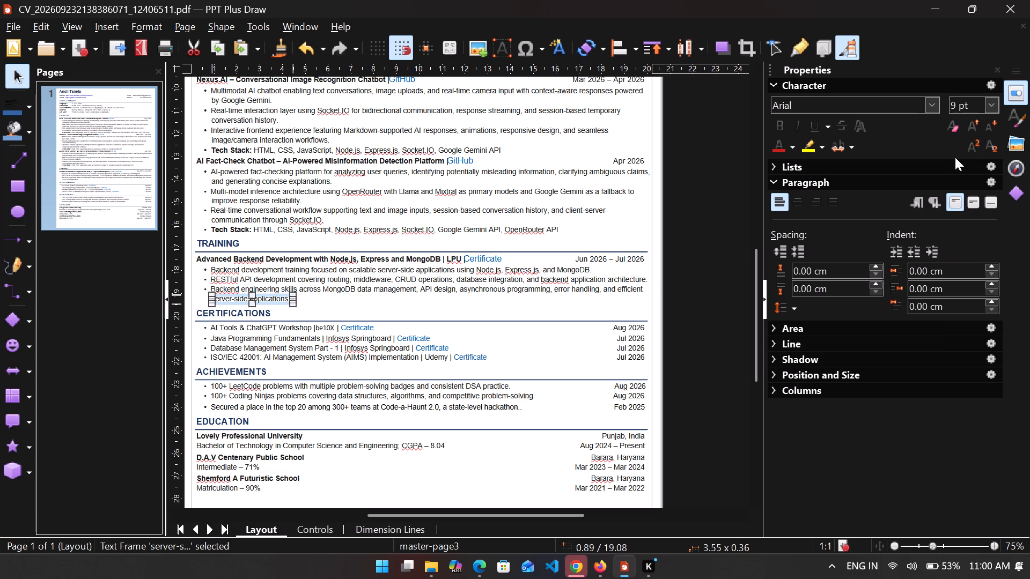
Set the font size of the "Backend engineering skills across MongoDB data management" line under Training to 9 pt.
click(372, 292)
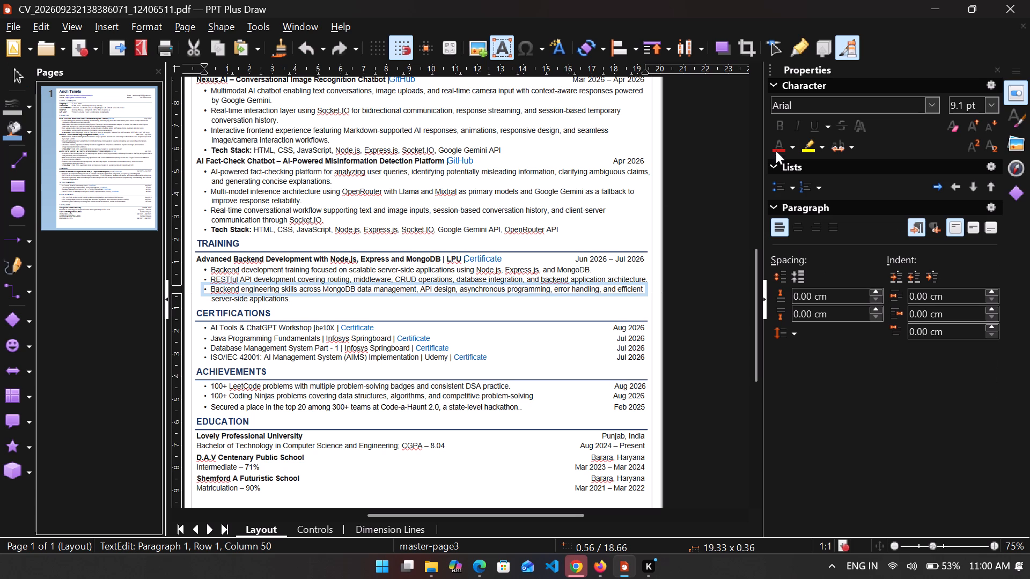
click(989, 105)
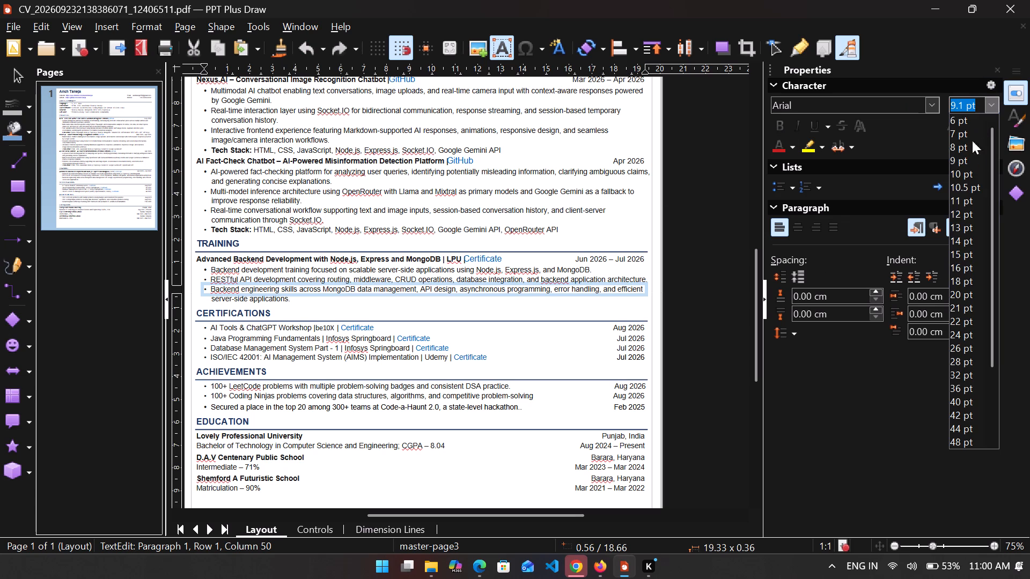
click(960, 167)
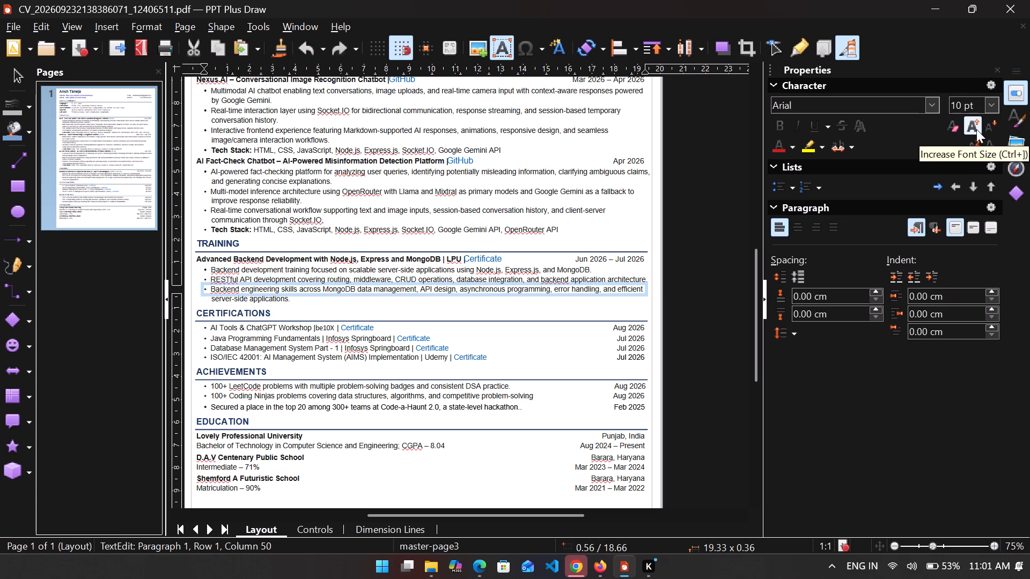
click(996, 109)
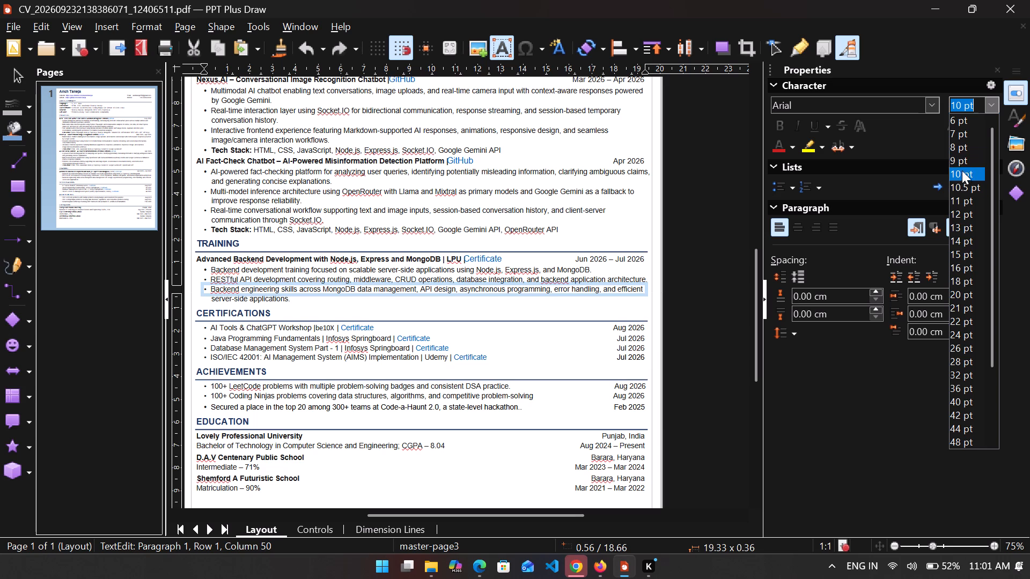
click(961, 164)
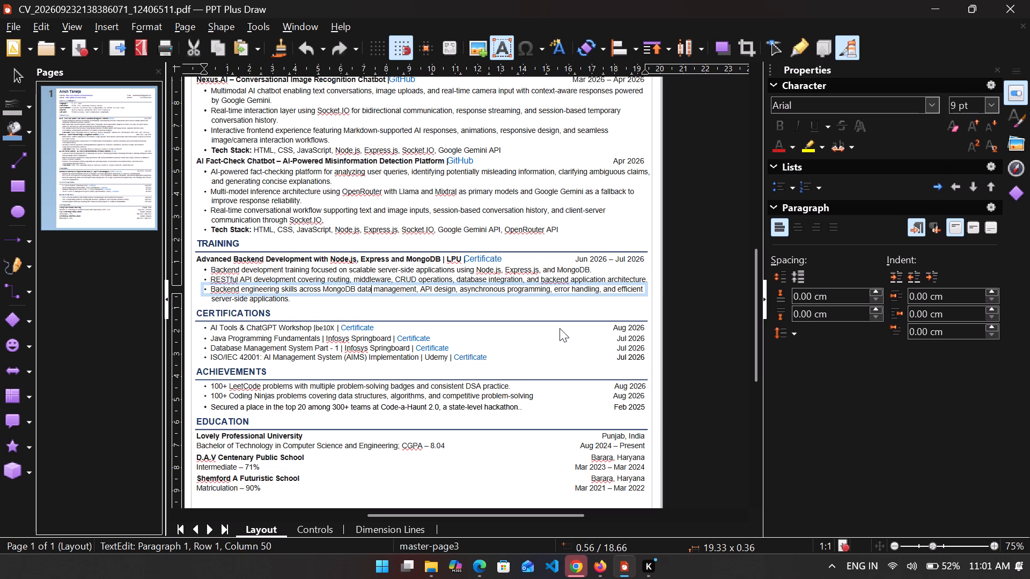
Set the font size of the "RESTful API development" and "Backend development training" bullet lines under Training to 9 pt.
click(342, 279)
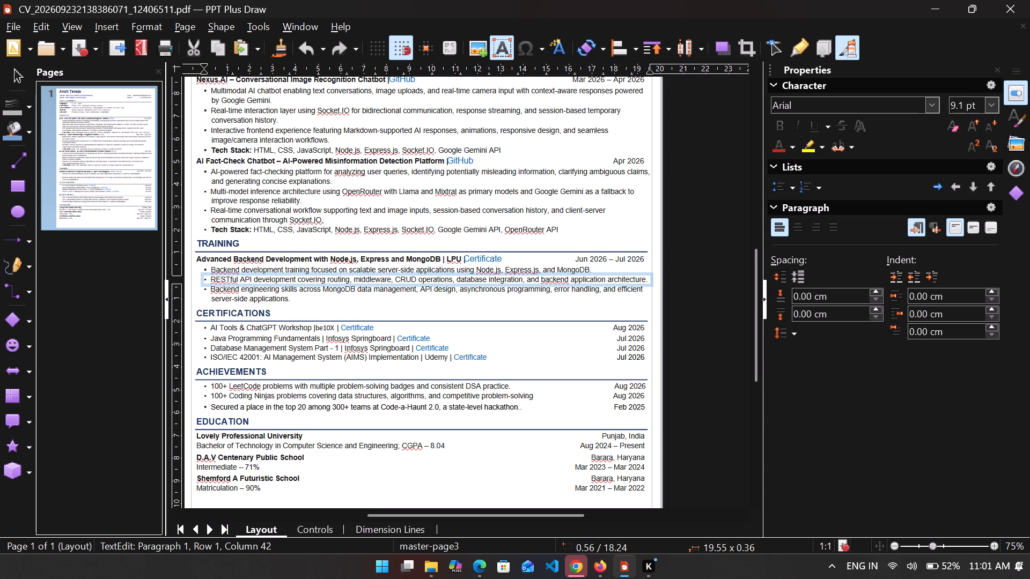
click(990, 108)
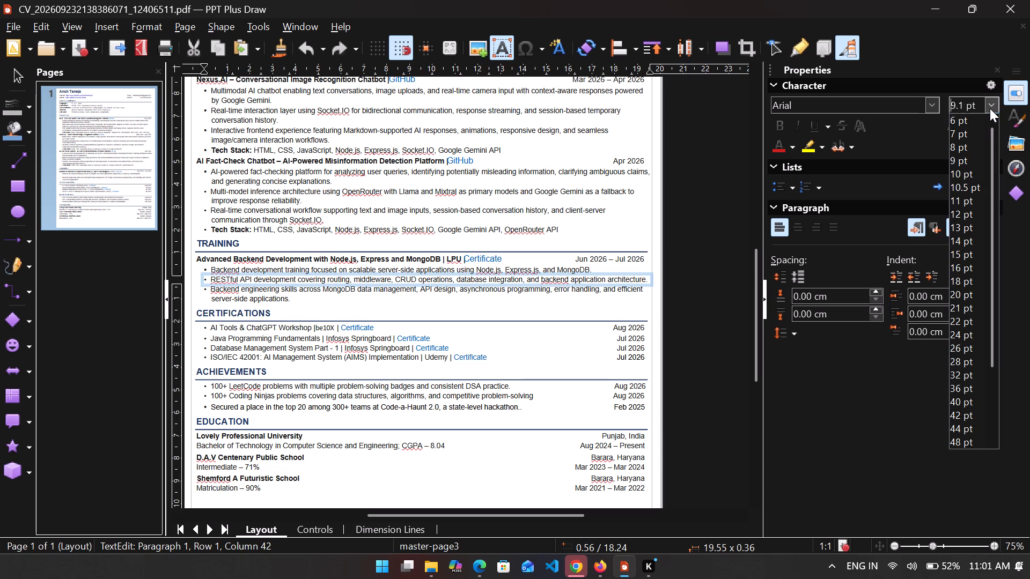
click(960, 164)
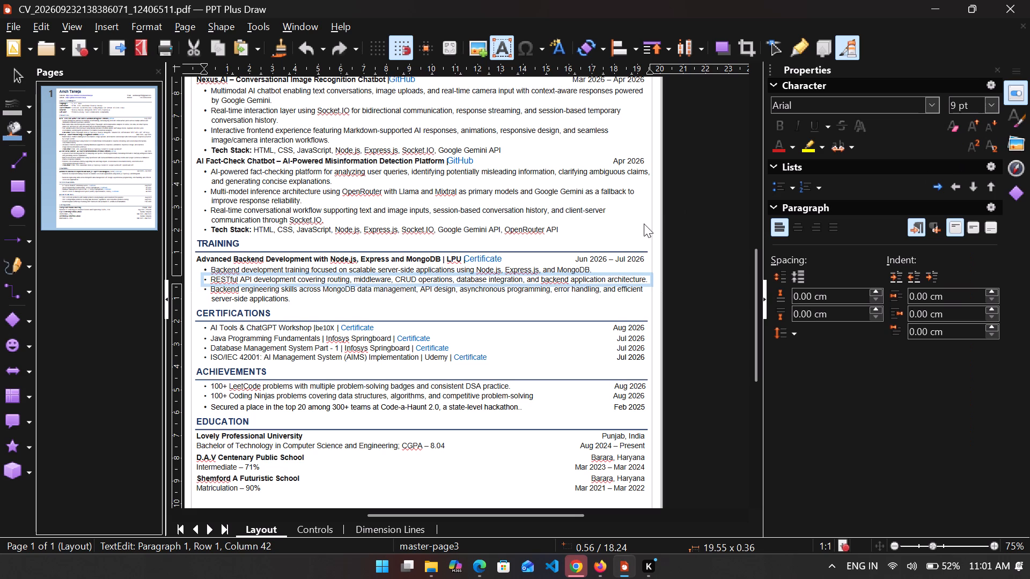
click(480, 269)
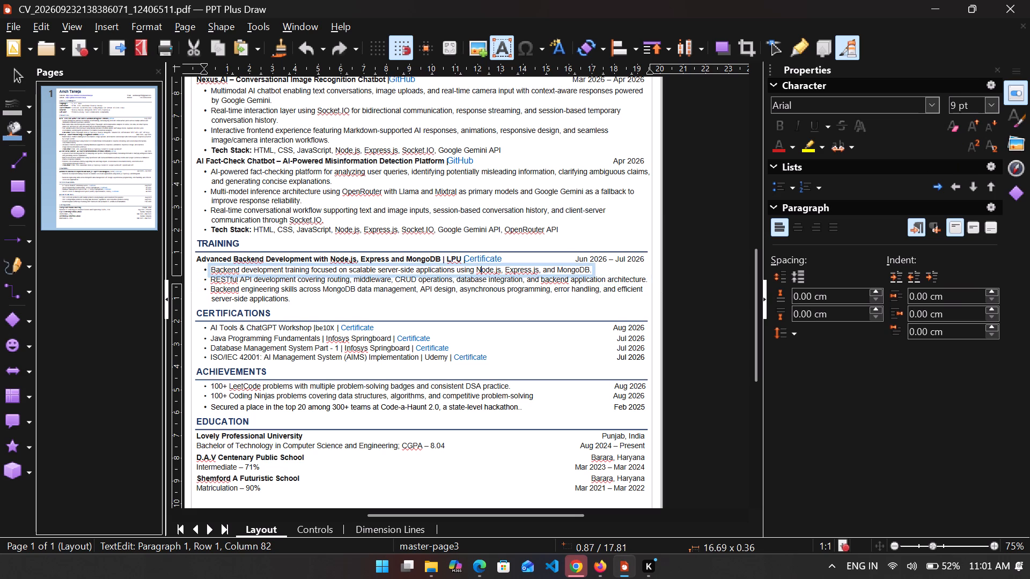
click(990, 102)
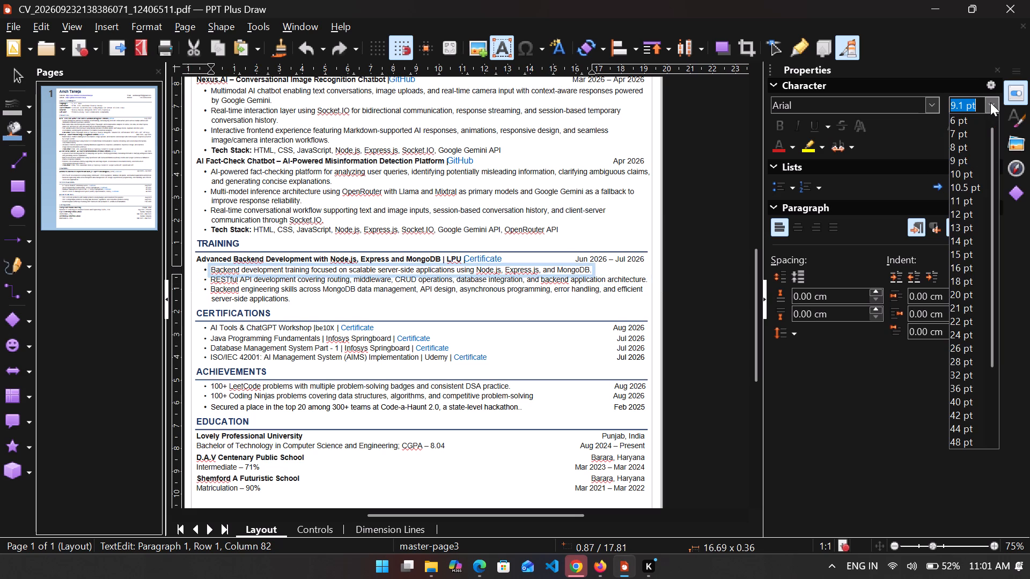
click(958, 163)
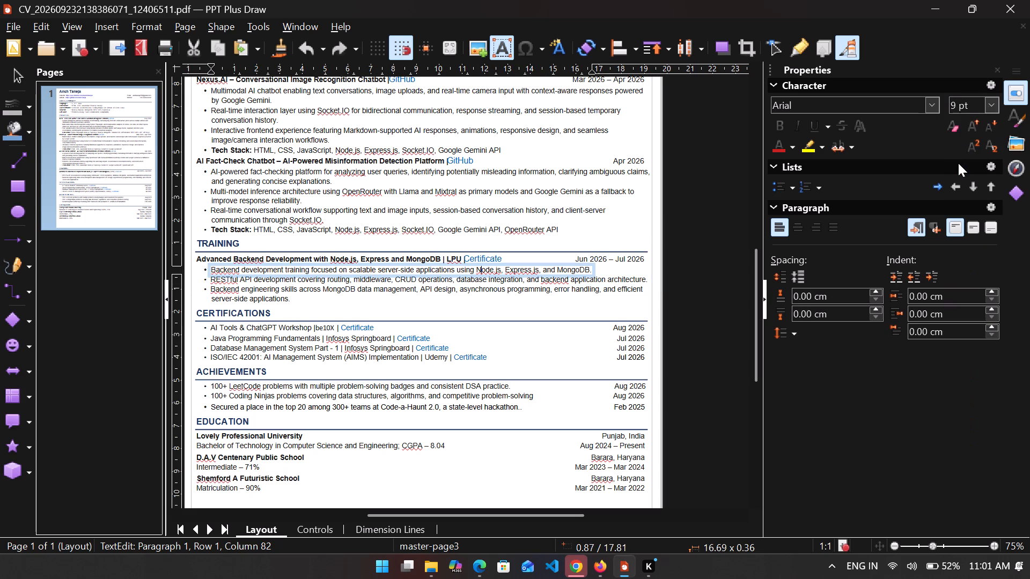
Set the whole Advanced Backend Development heading row under Training, including its Certificate link and Jun 2026 – Jul 2026 date, to 9 pt.
click(328, 258)
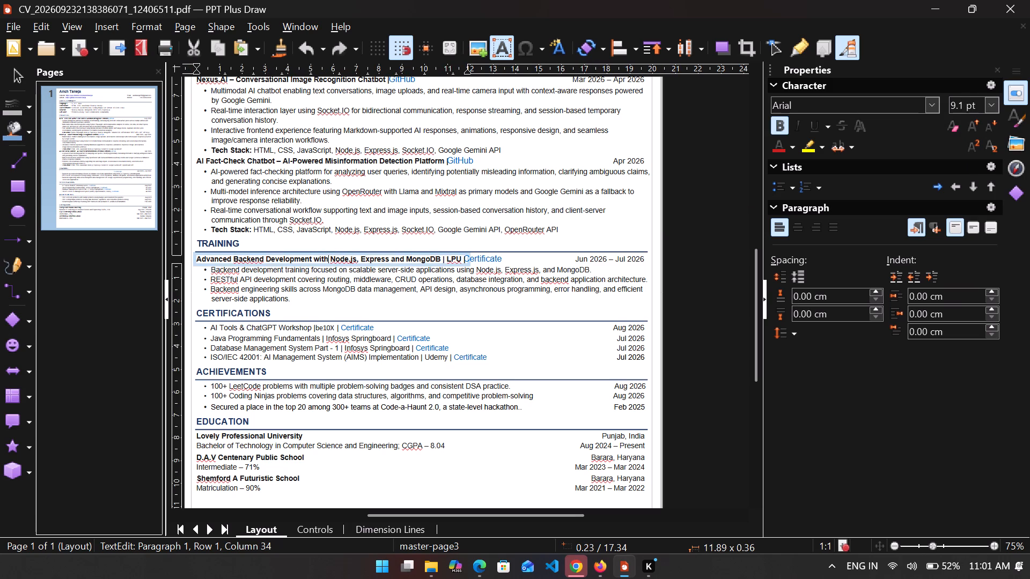
click(989, 104)
click(963, 159)
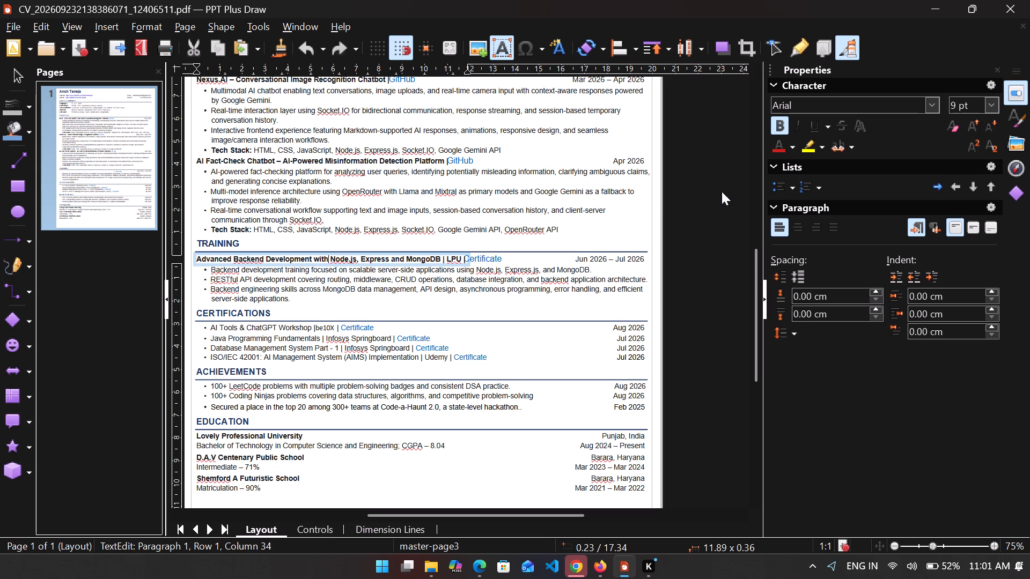
click(487, 261)
click(929, 101)
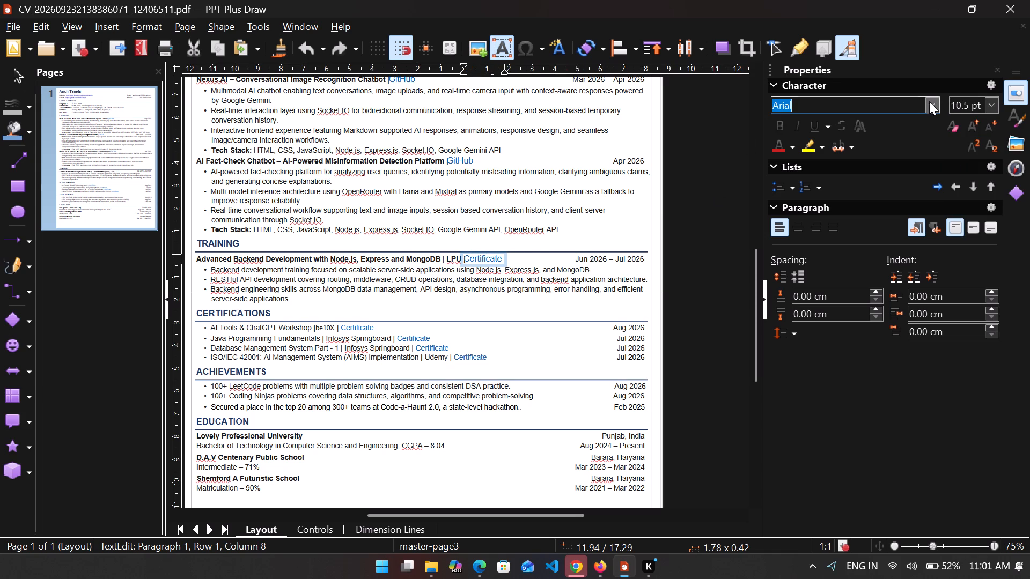
click(990, 103)
click(990, 103)
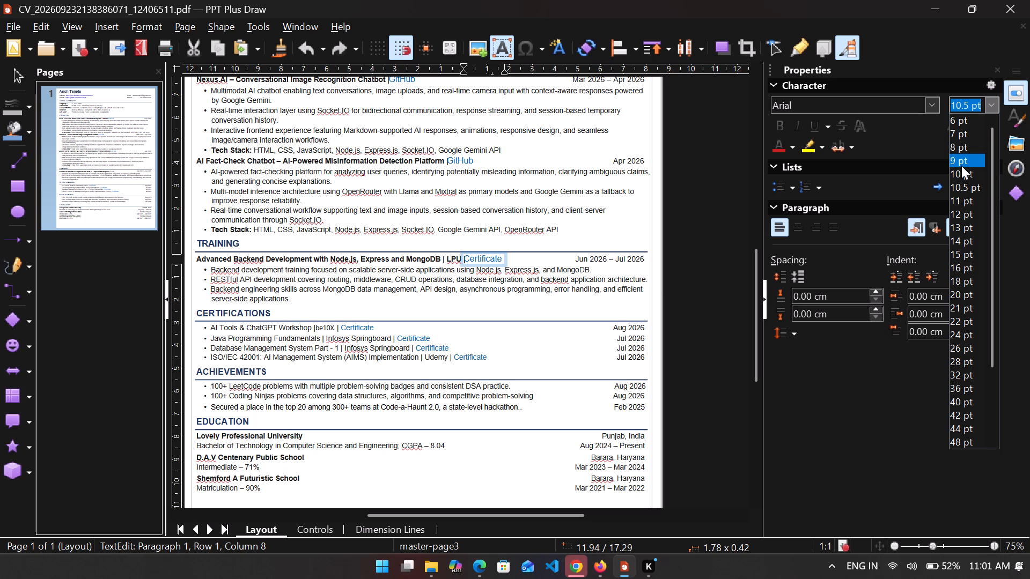
click(961, 166)
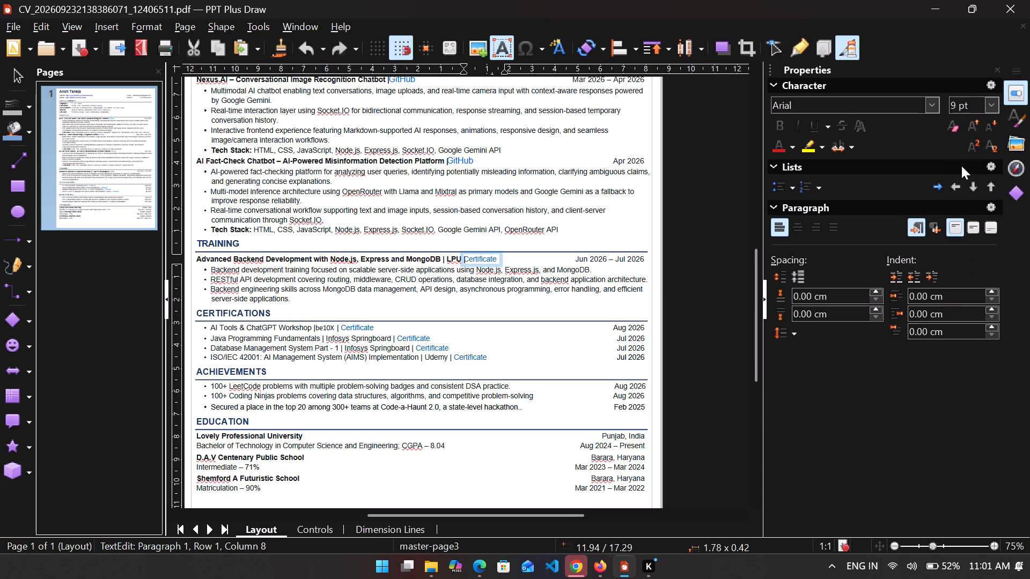
click(617, 259)
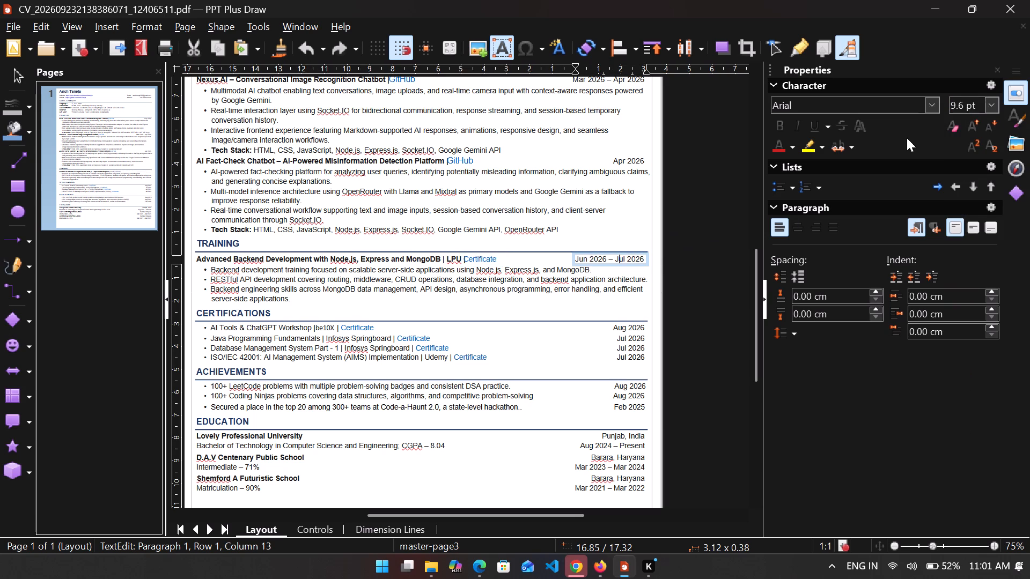
click(992, 106)
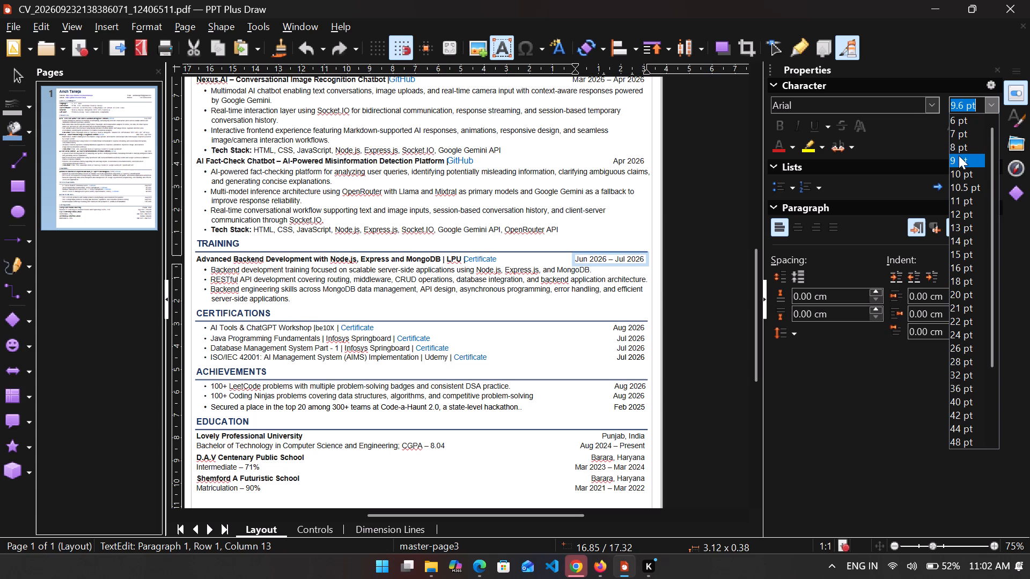
click(959, 155)
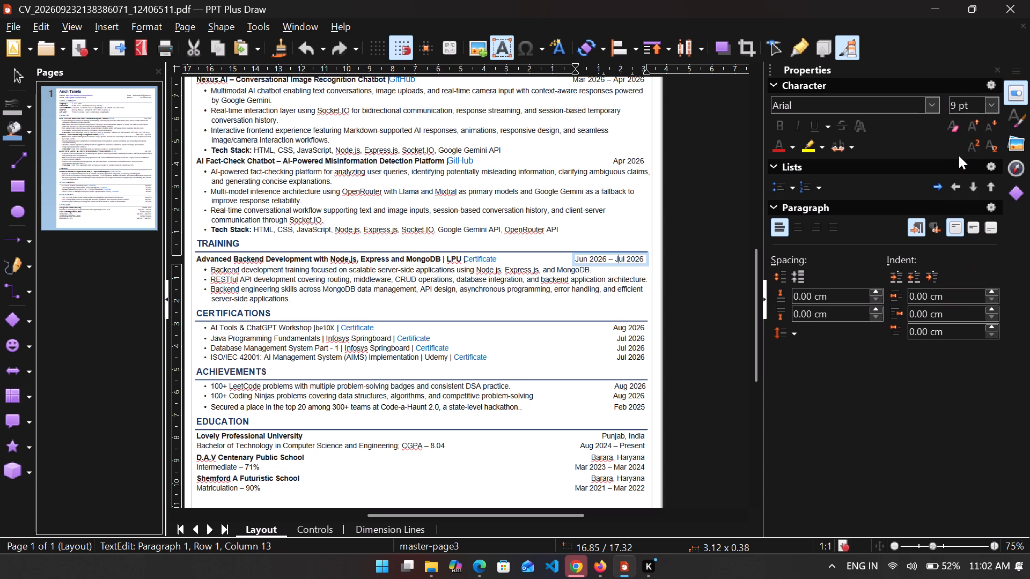
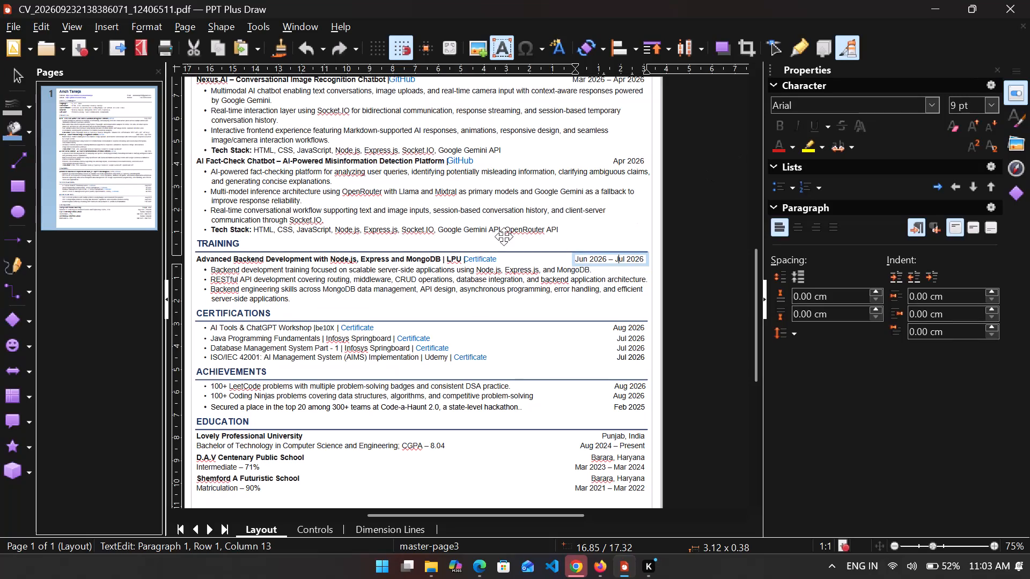
Set "Node.js" in the Advanced Backend Development heading under Training to 9 pt and check the font of its date and Certificate link.
click(338, 259)
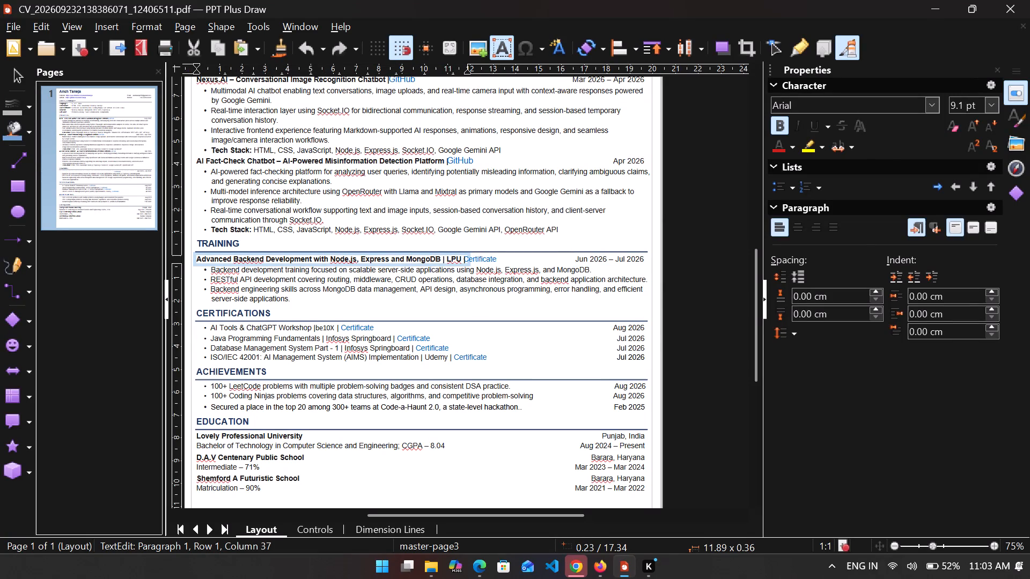
click(989, 101)
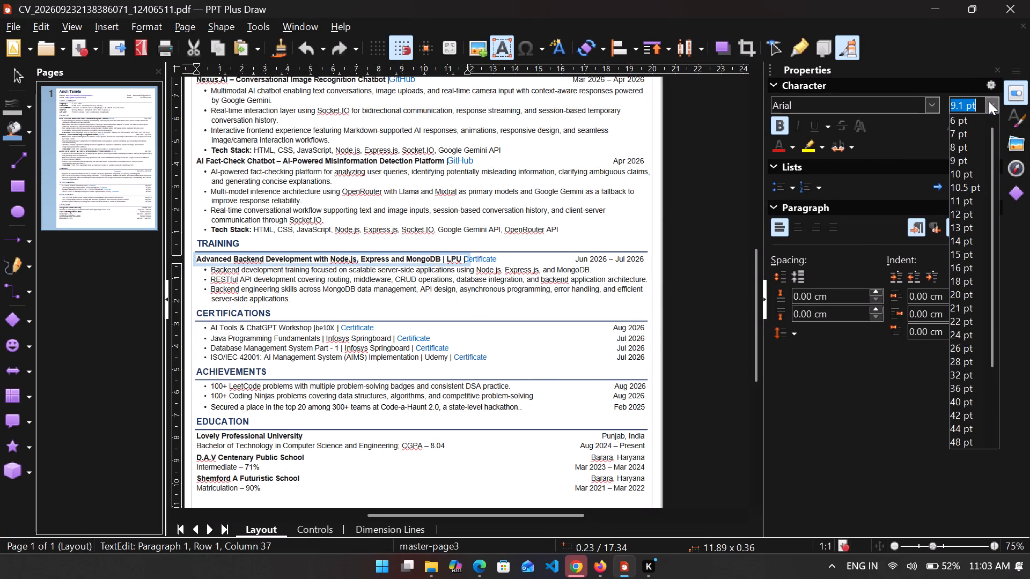
click(967, 158)
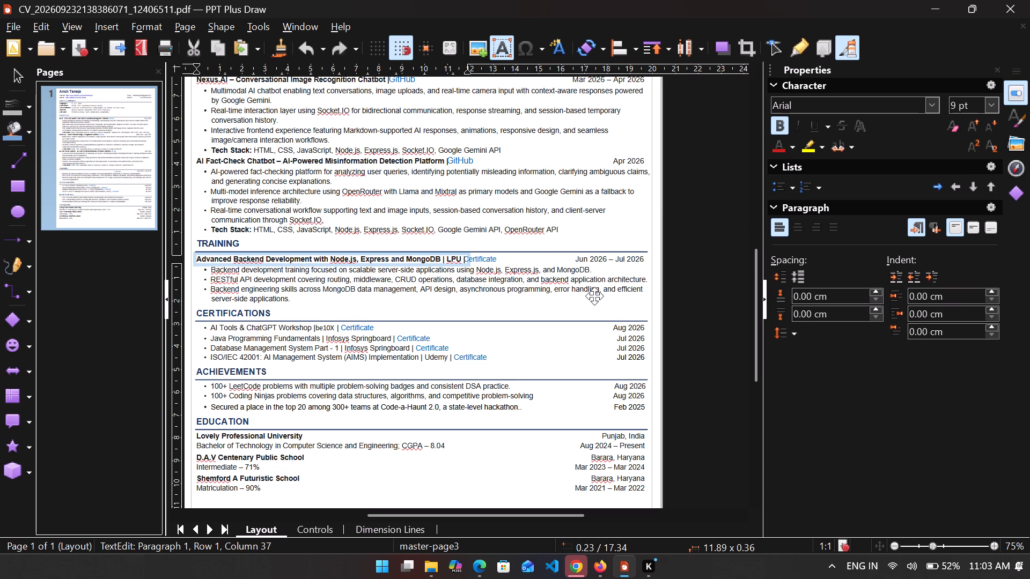
click(619, 258)
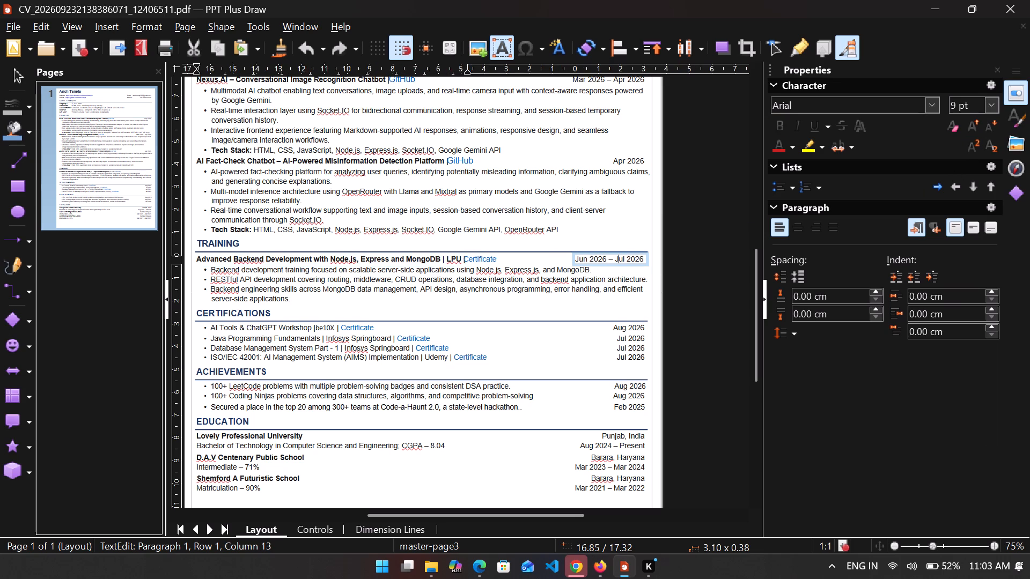
click(491, 258)
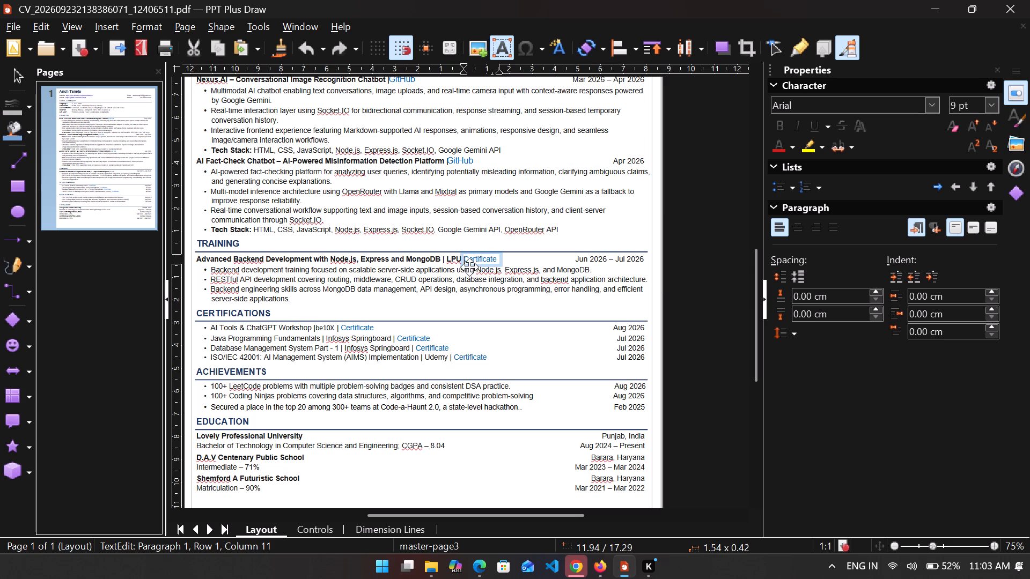
Set the whole "Backend development training" bullet line under Training to Arial, 9 pt.
click(467, 268)
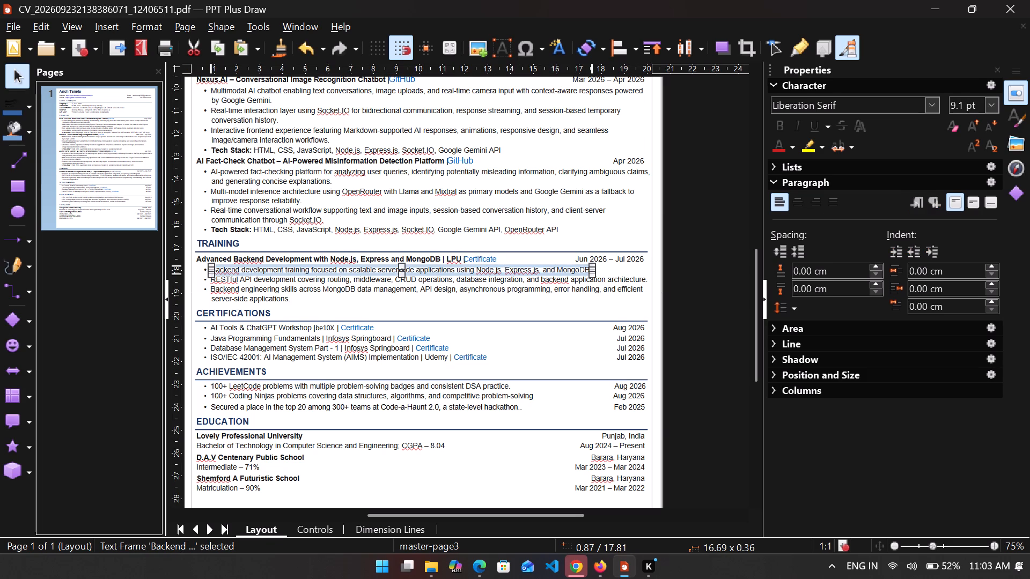
click(932, 105)
click(869, 134)
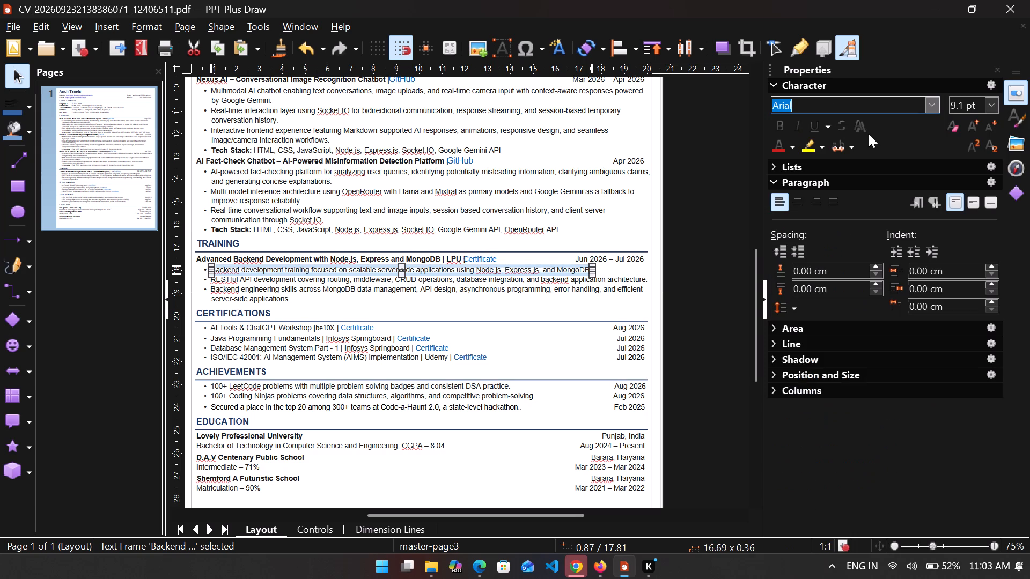
click(988, 106)
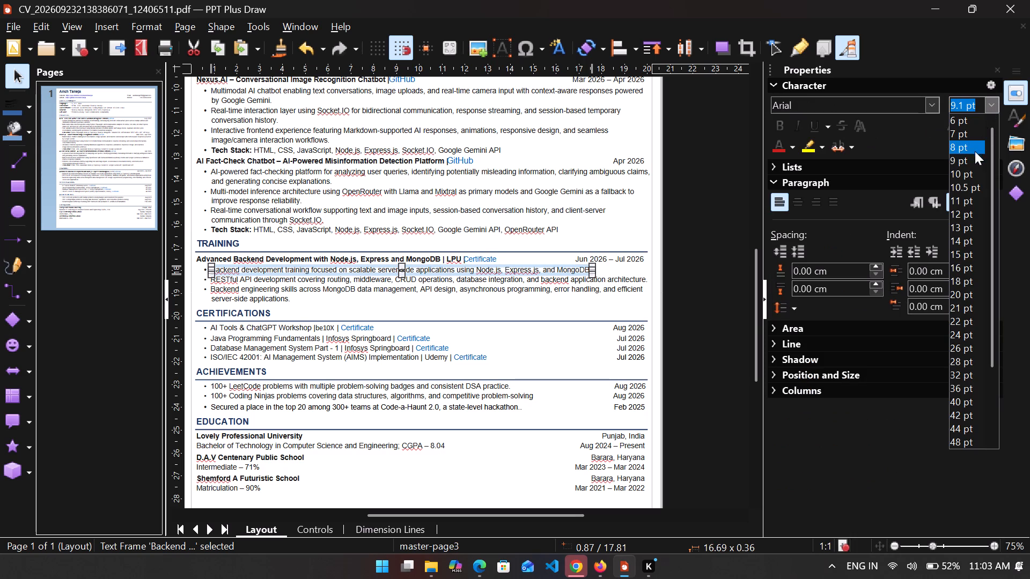
click(961, 166)
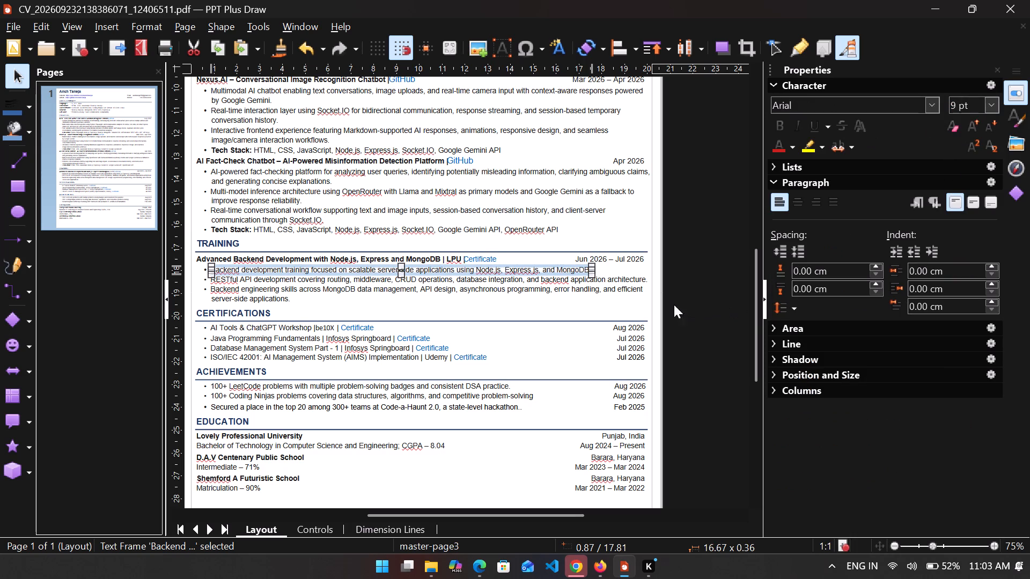
Set the text at "application" in the RESTful API bullet and at "programming" in the Backend engineering skills bullet under Training to 9 pt.
click(600, 279)
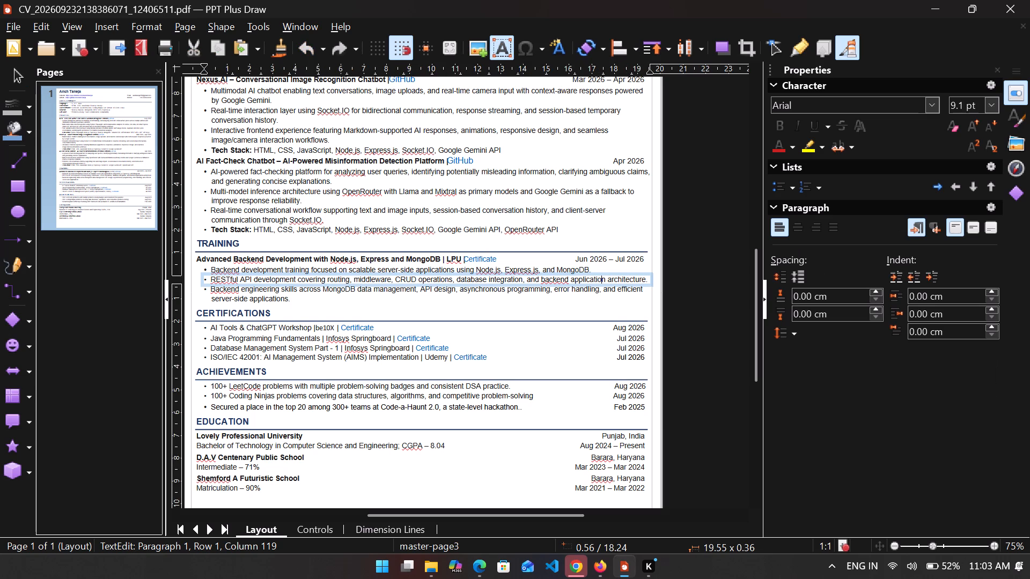
click(987, 103)
click(969, 166)
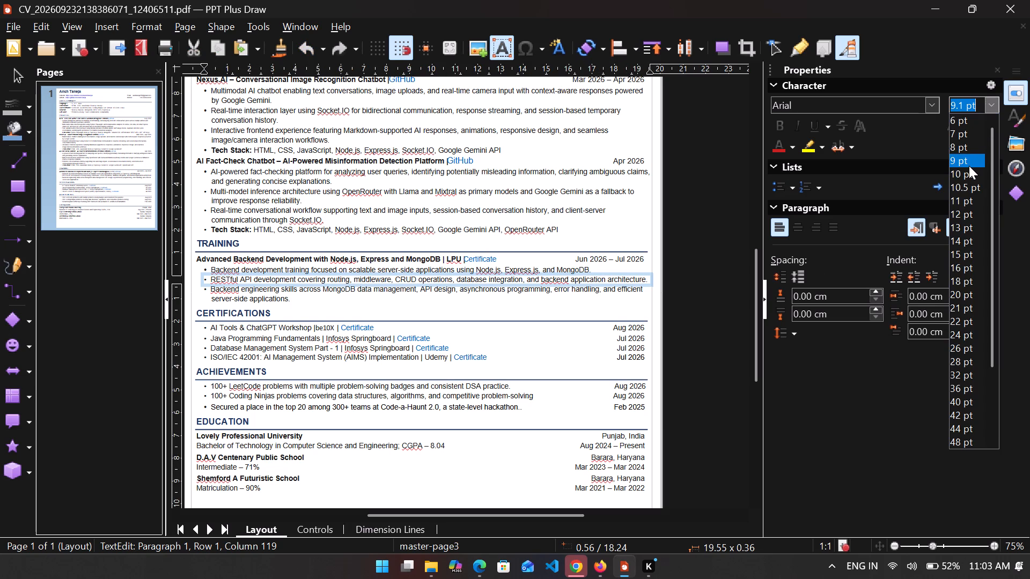
click(546, 292)
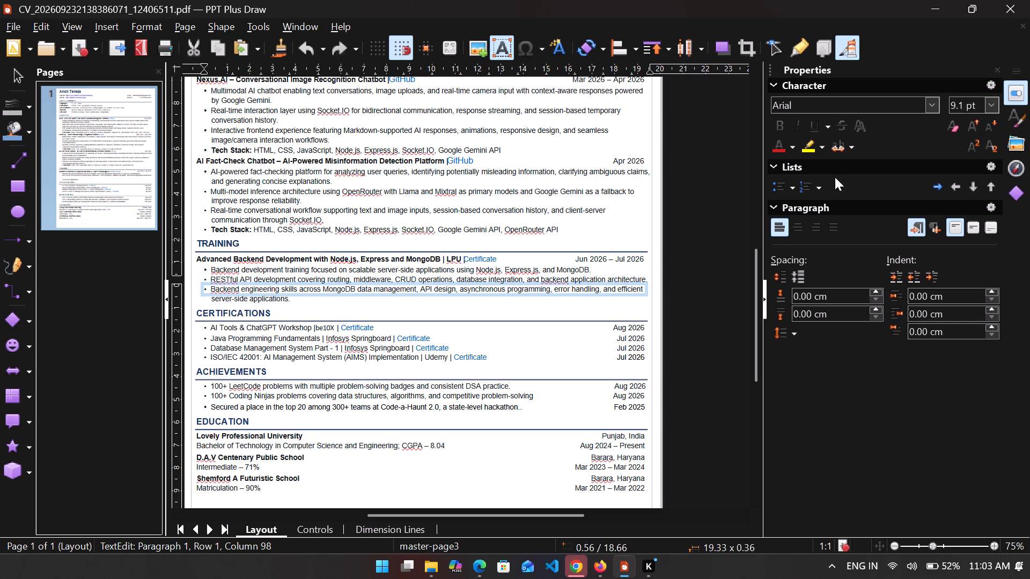
click(990, 105)
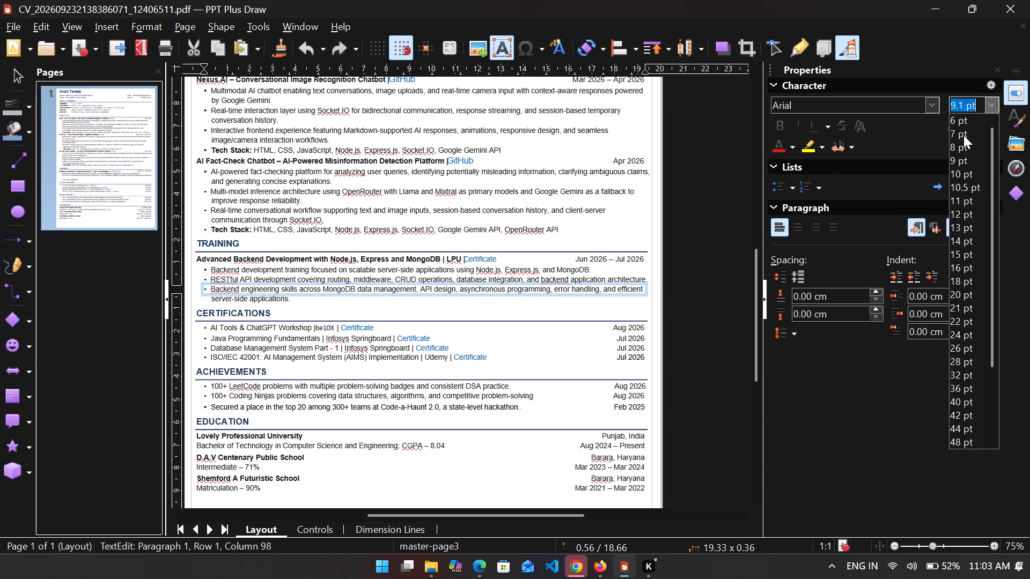
click(955, 158)
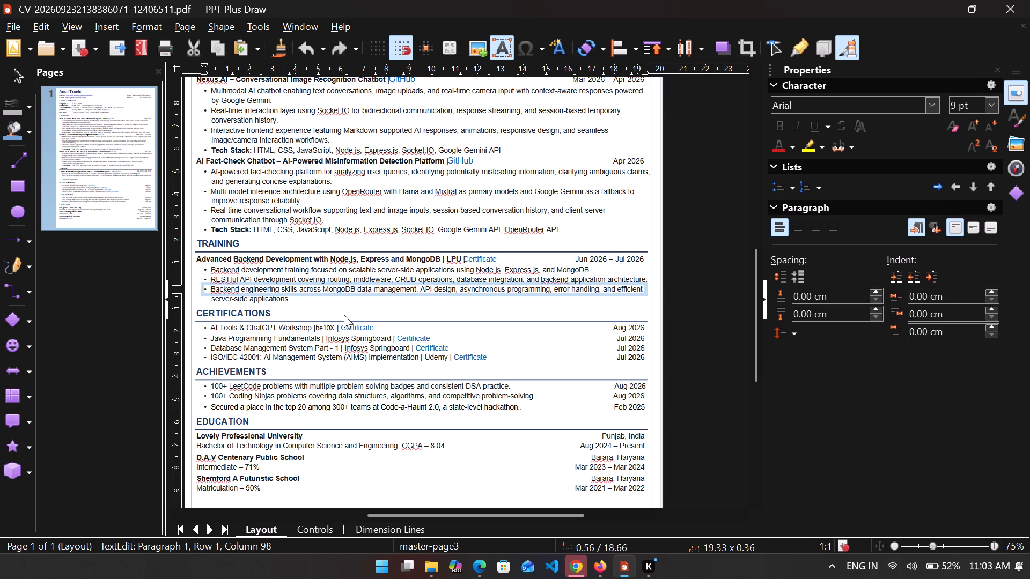
click(252, 299)
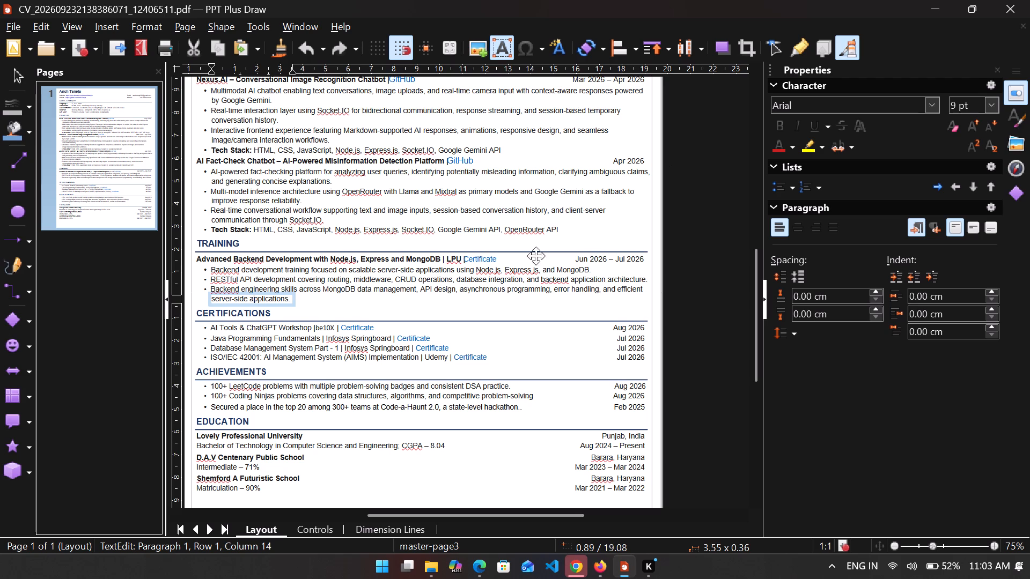
Set the "LPU" text in the Advanced Backend Development heading under Training to 9 pt.
click(447, 258)
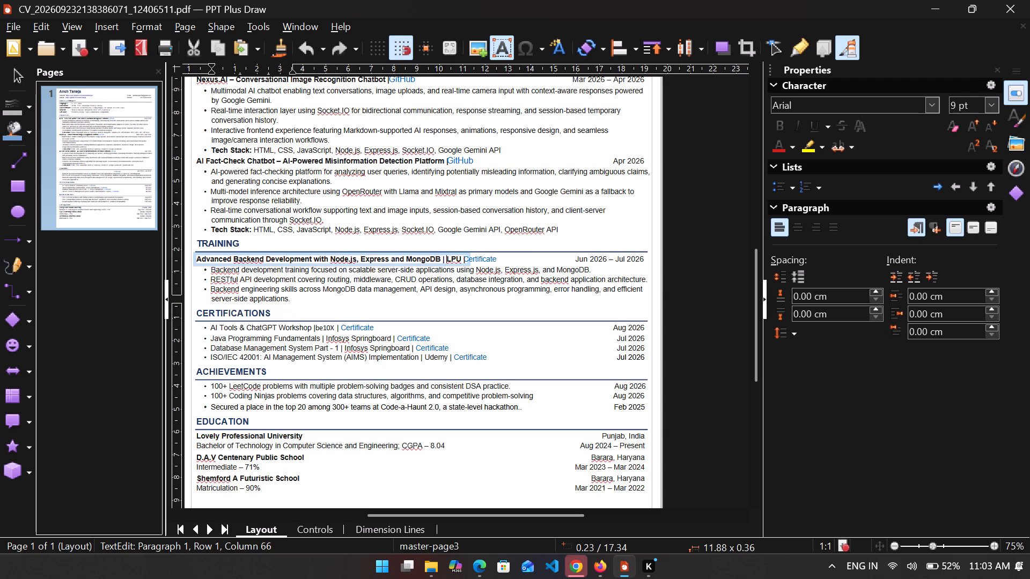
click(991, 107)
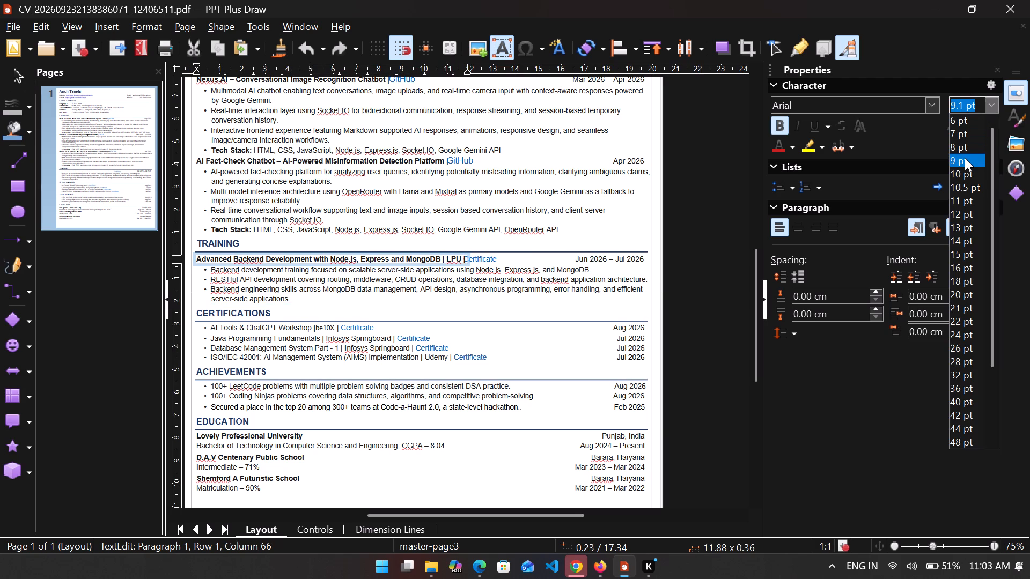
click(965, 158)
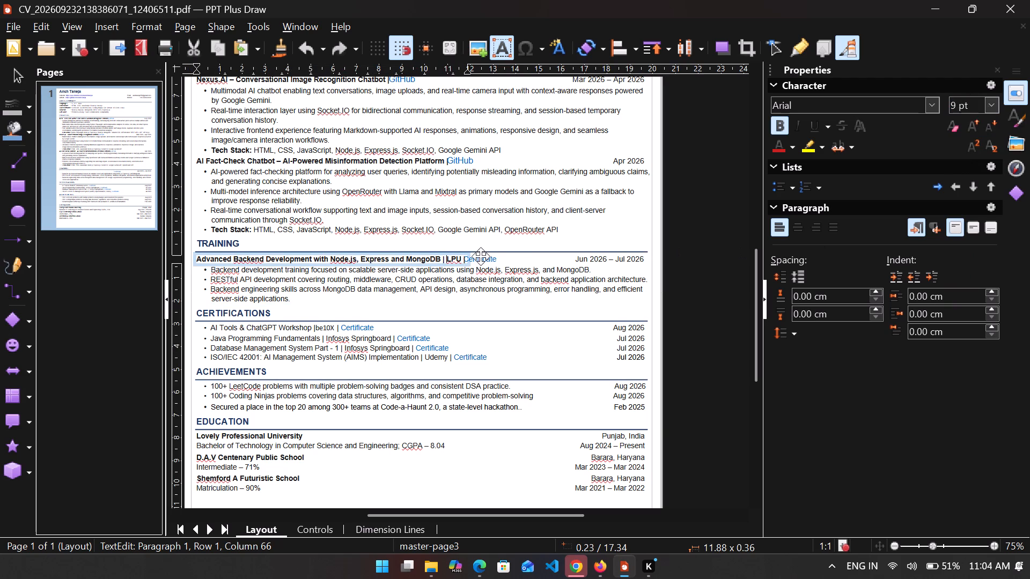
Set the Certificate link in the Advanced Backend Development heading row to Arial, 9 pt.
click(481, 256)
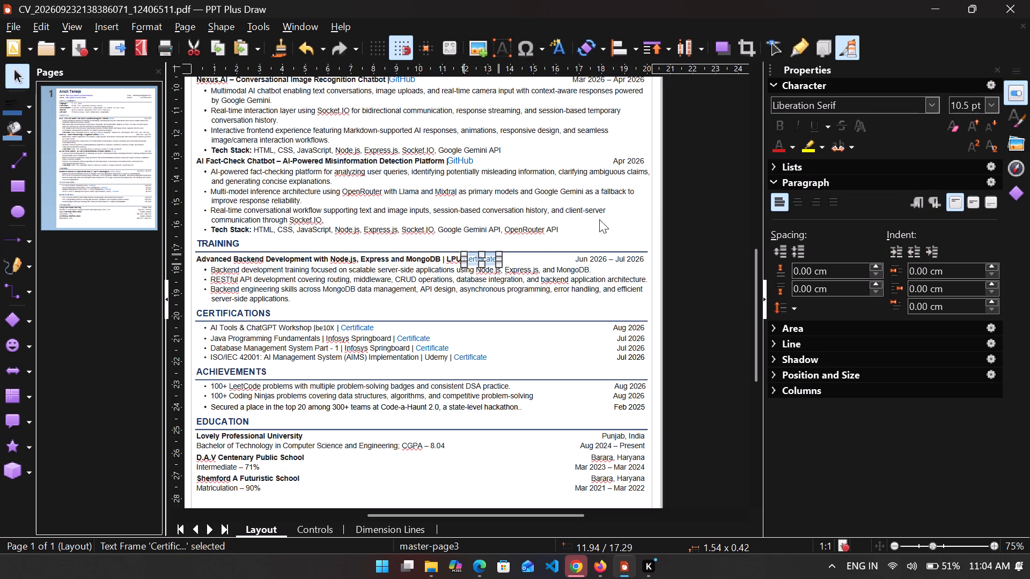
click(935, 112)
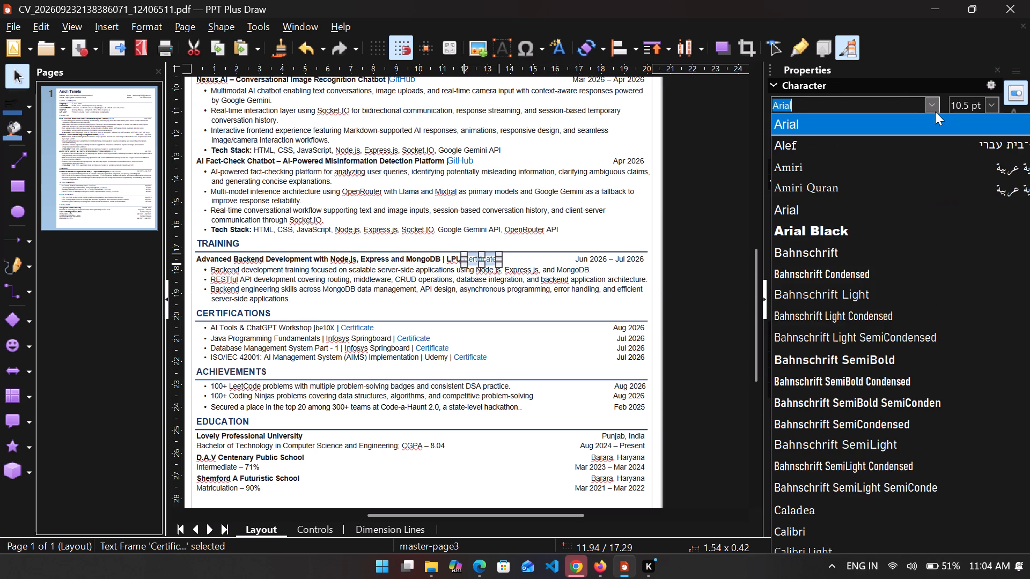
click(902, 120)
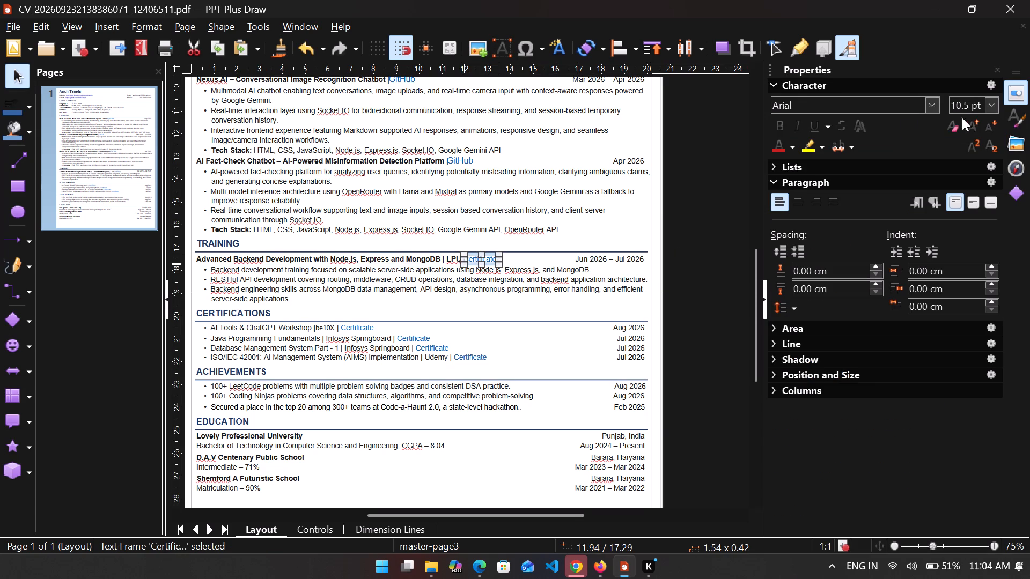
click(996, 104)
click(954, 157)
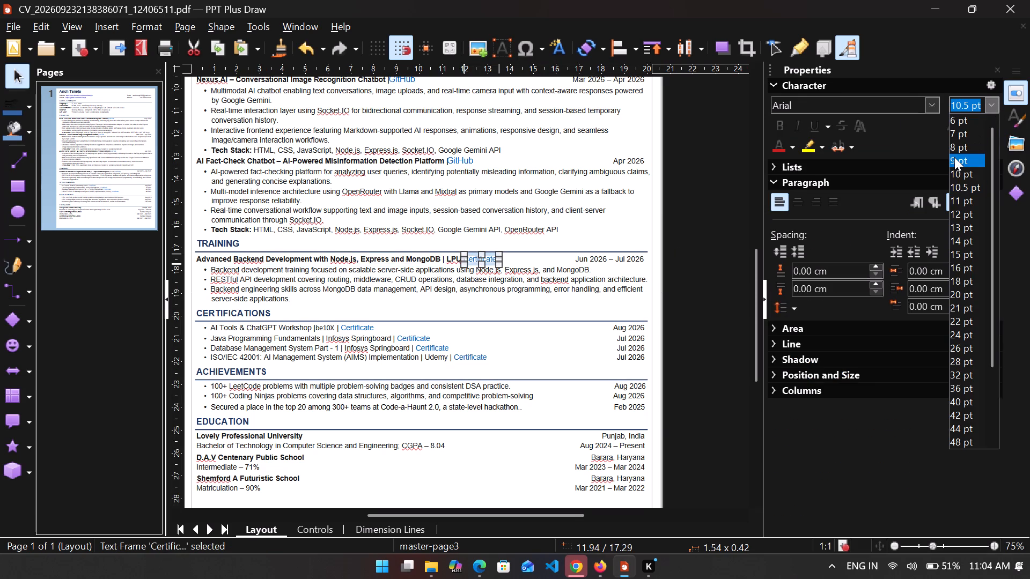
click(543, 365)
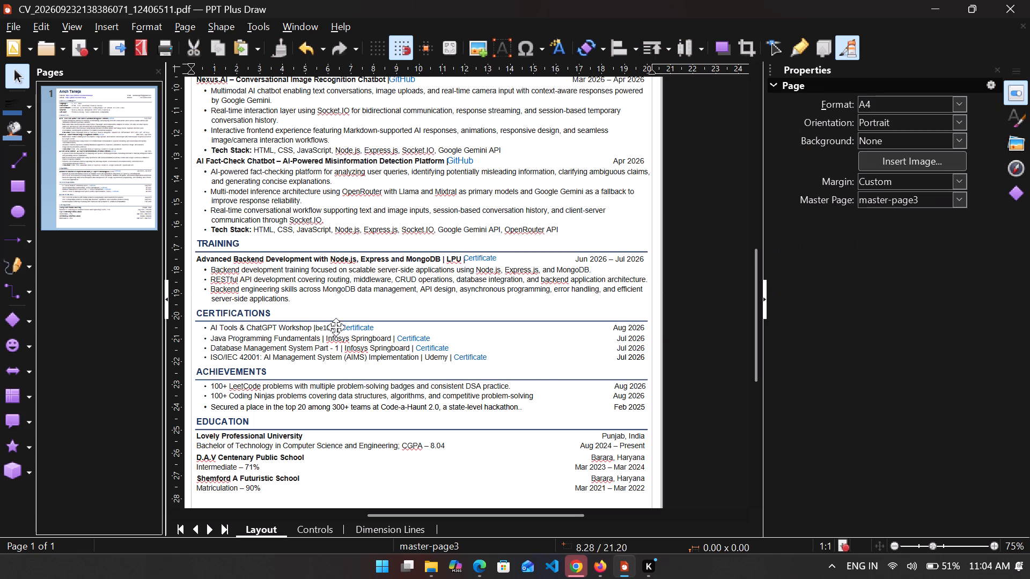
Set the TRAINING section heading's font size to 11 pt.
click(217, 242)
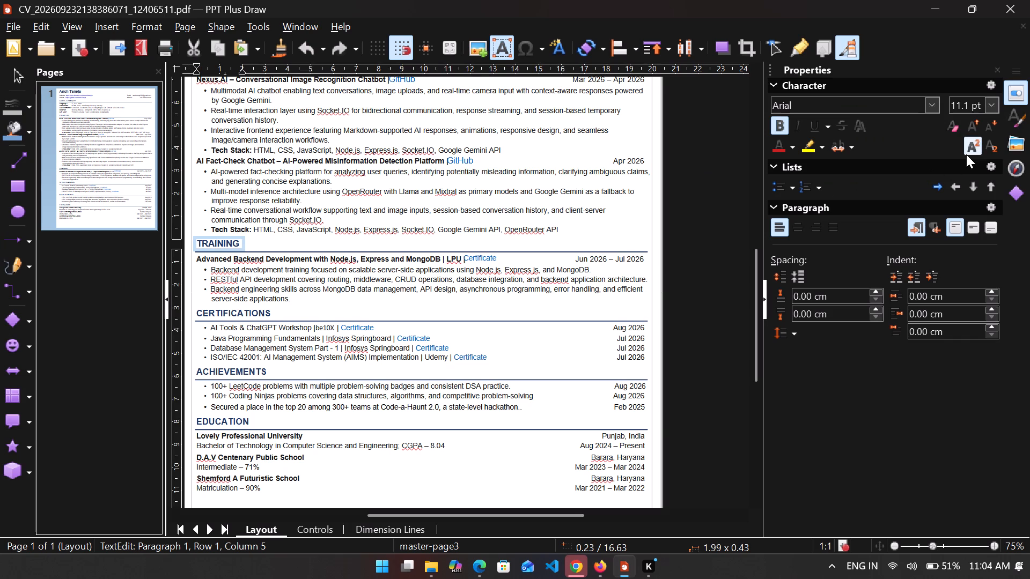
click(991, 107)
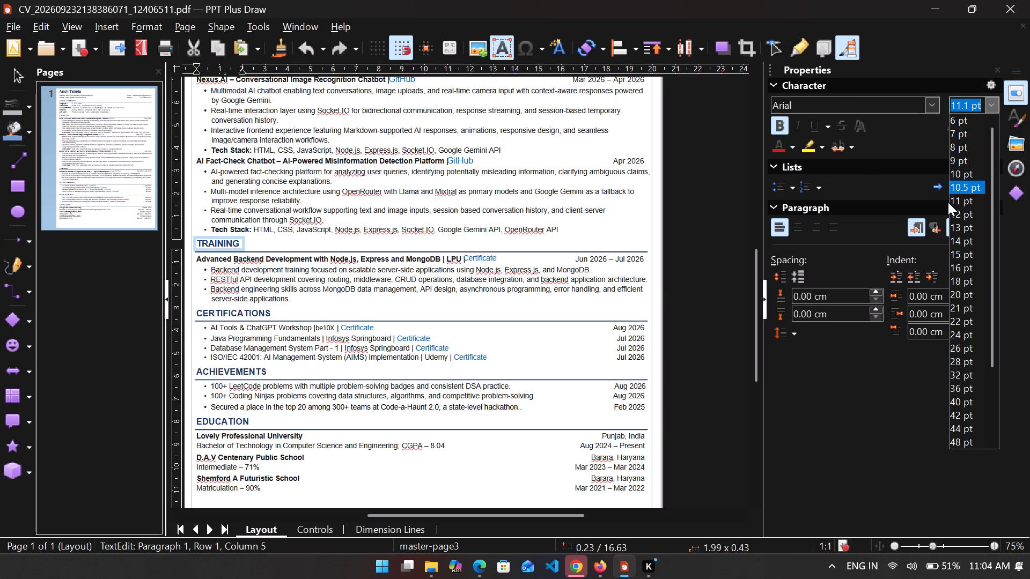
click(957, 204)
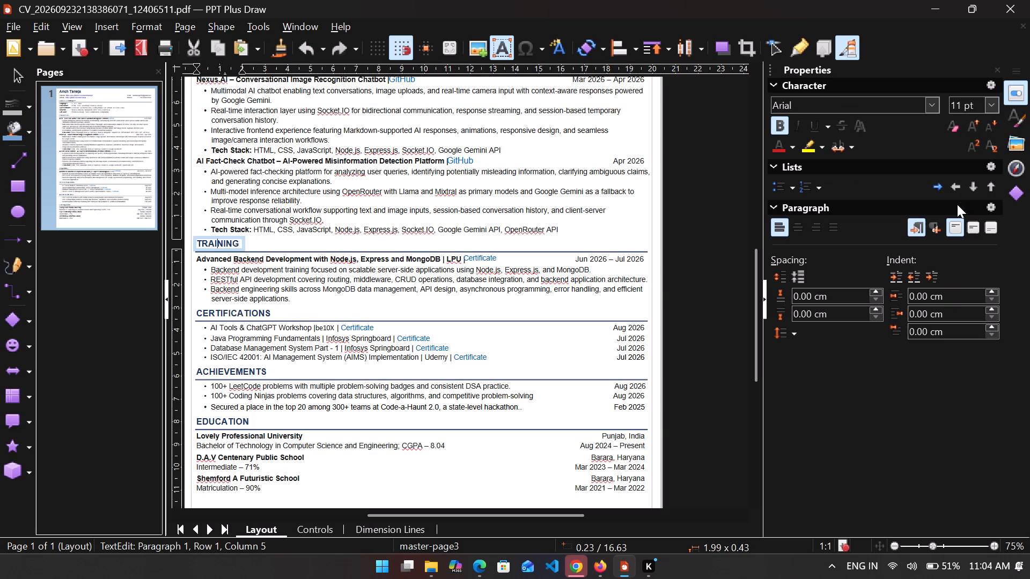
click(716, 315)
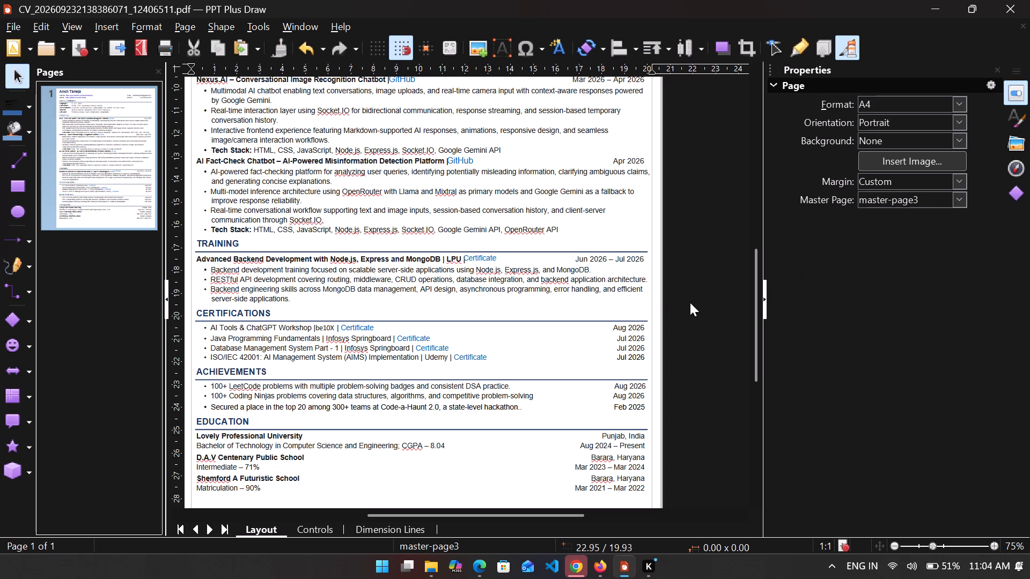
Check the font settings of the first Training bullet and the Certificate link, and review the CV from its header down to Certifications.
click(509, 268)
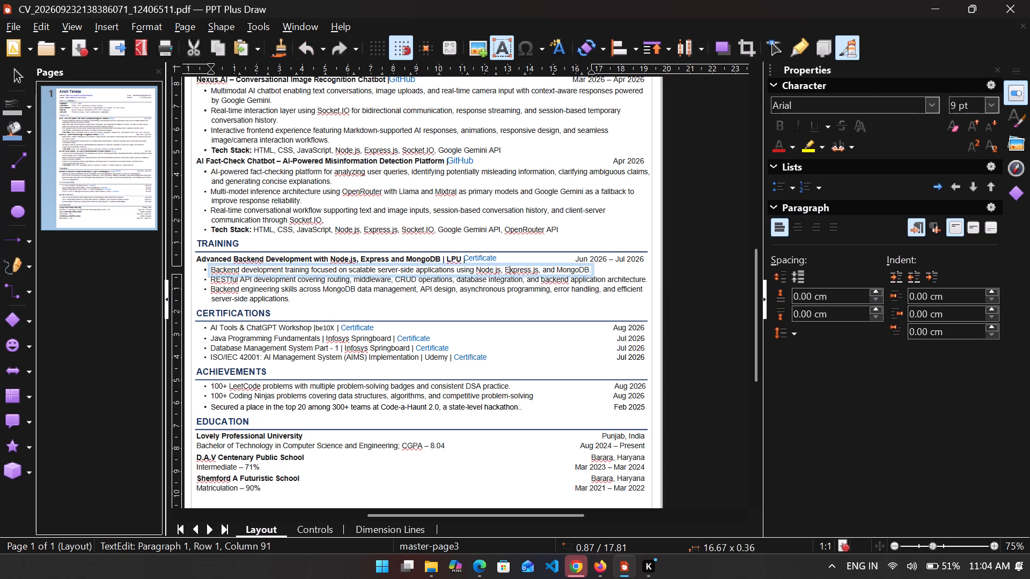
click(483, 258)
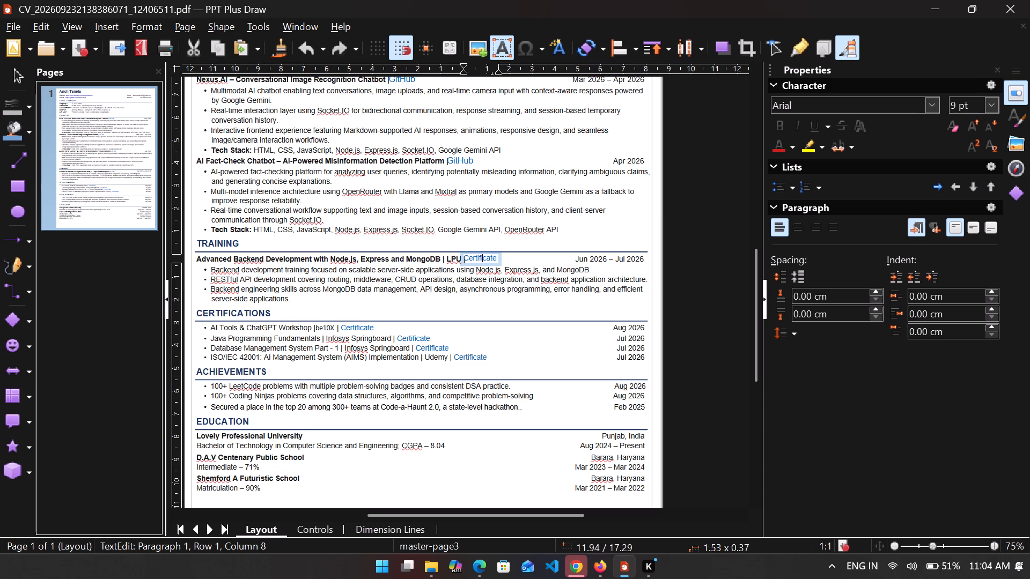
click(511, 328)
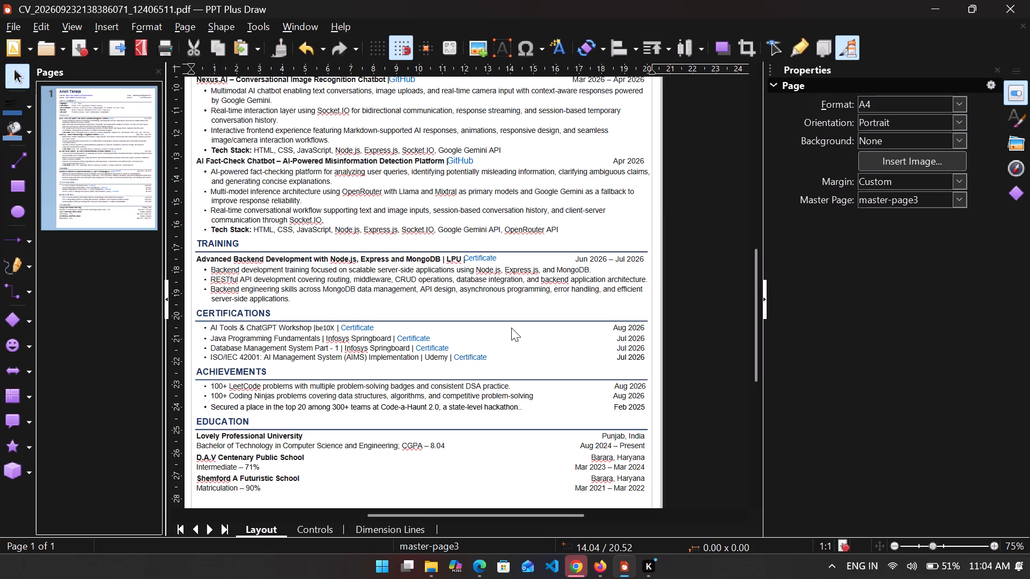
scroll(527, 271, up, 1)
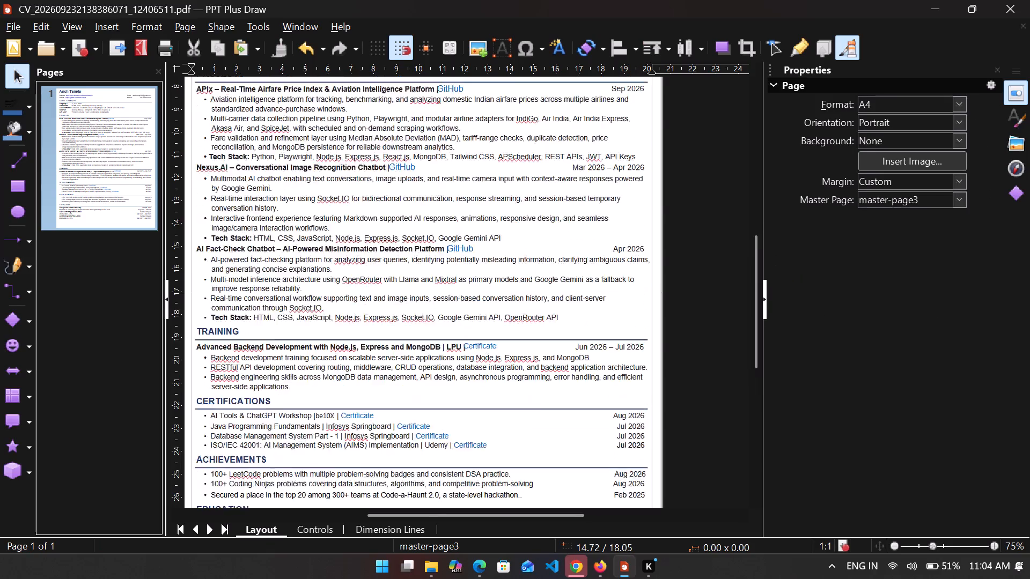
scroll(527, 271, up, 1)
scroll(527, 271, down, 1)
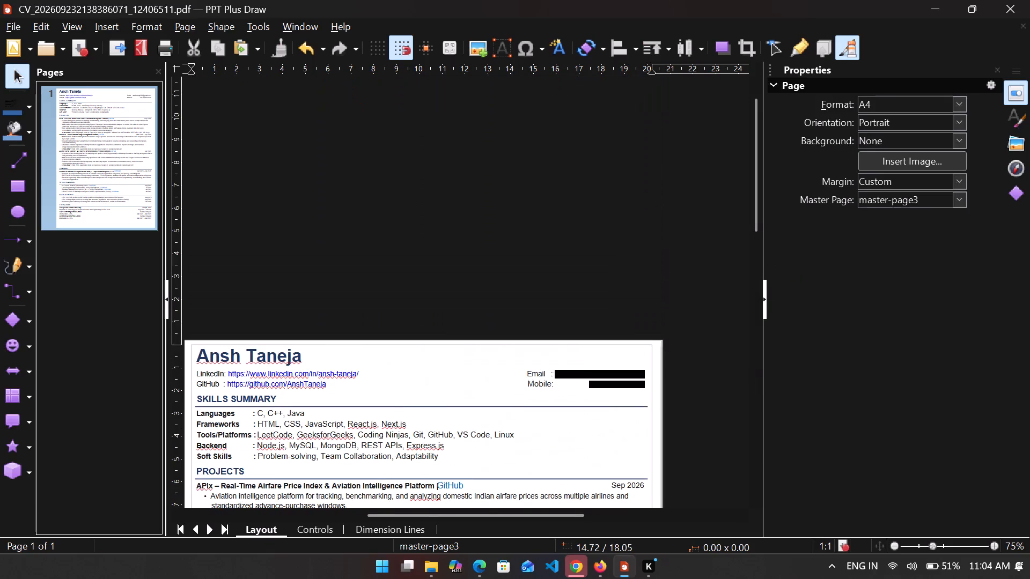
scroll(527, 271, down, 1)
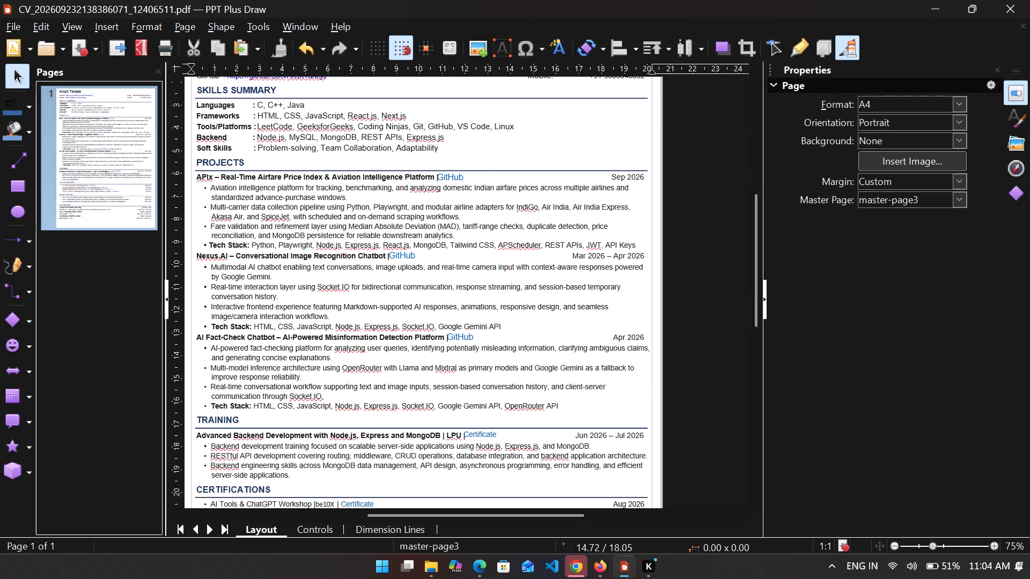
Save the edited CV in the Downloads folder as an ODF Drawing named "modi cv".
key(ctrl+s)
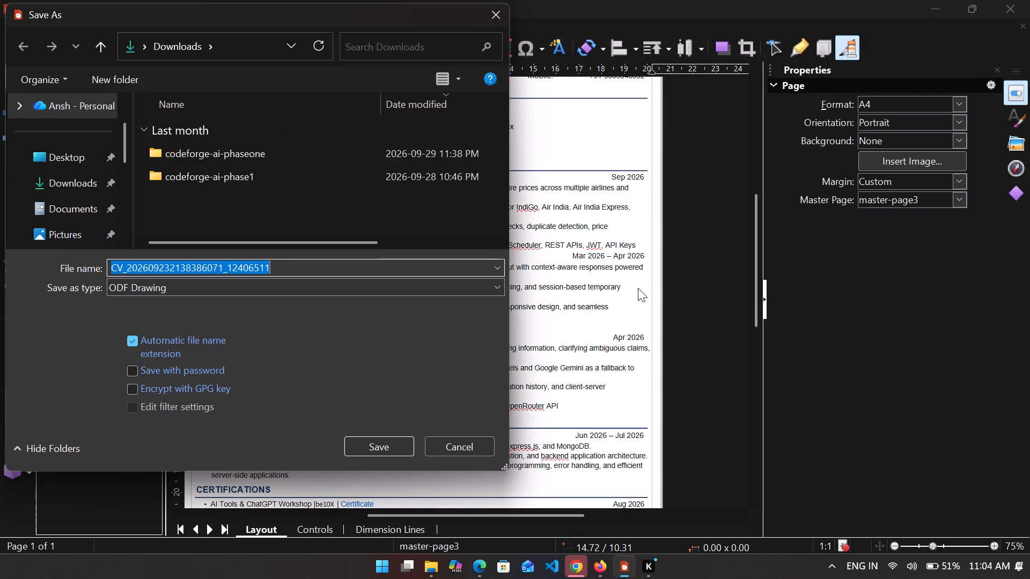
key(BackSpace)
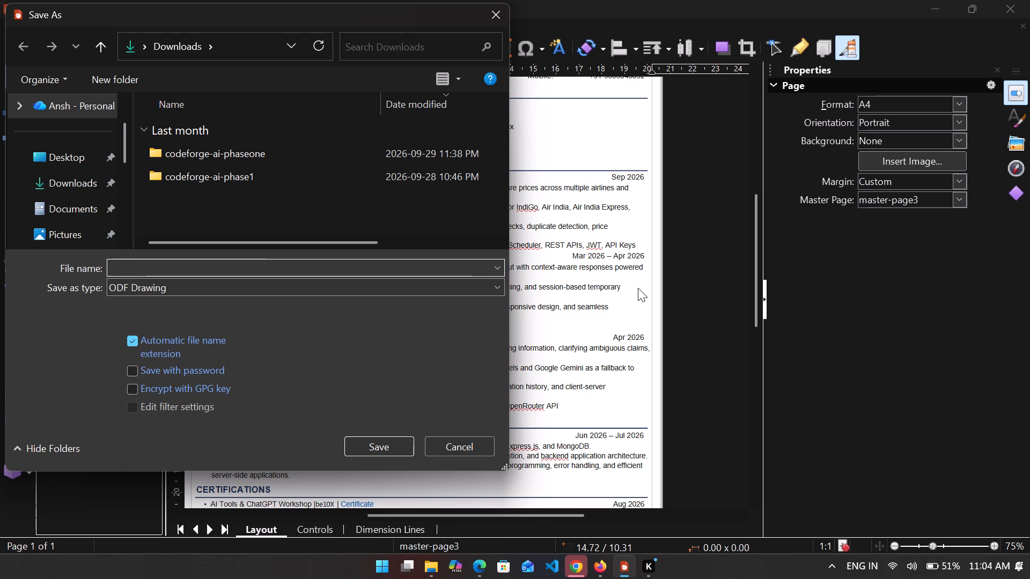
text(modi)
key(space)
text(cv)
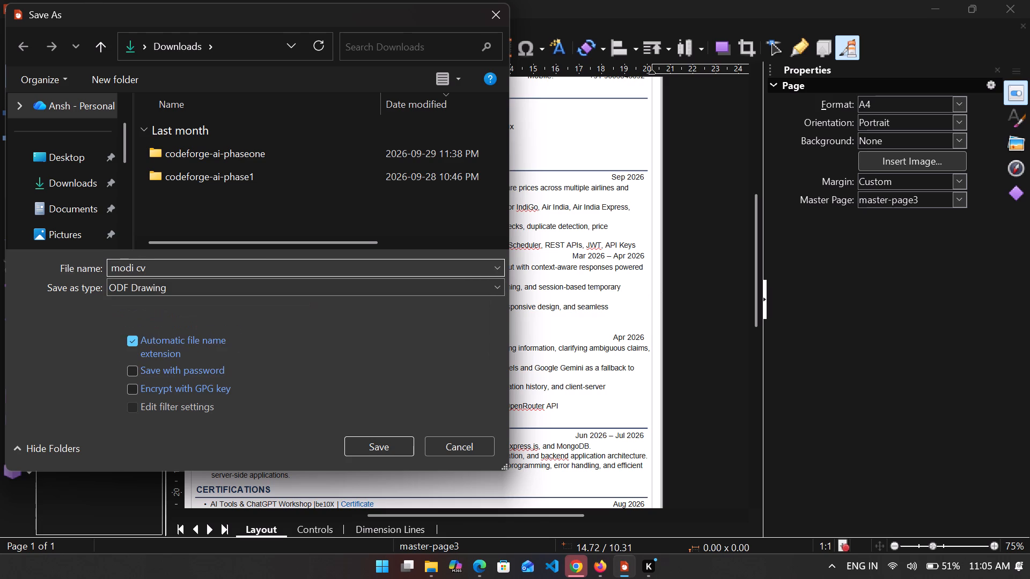
click(380, 445)
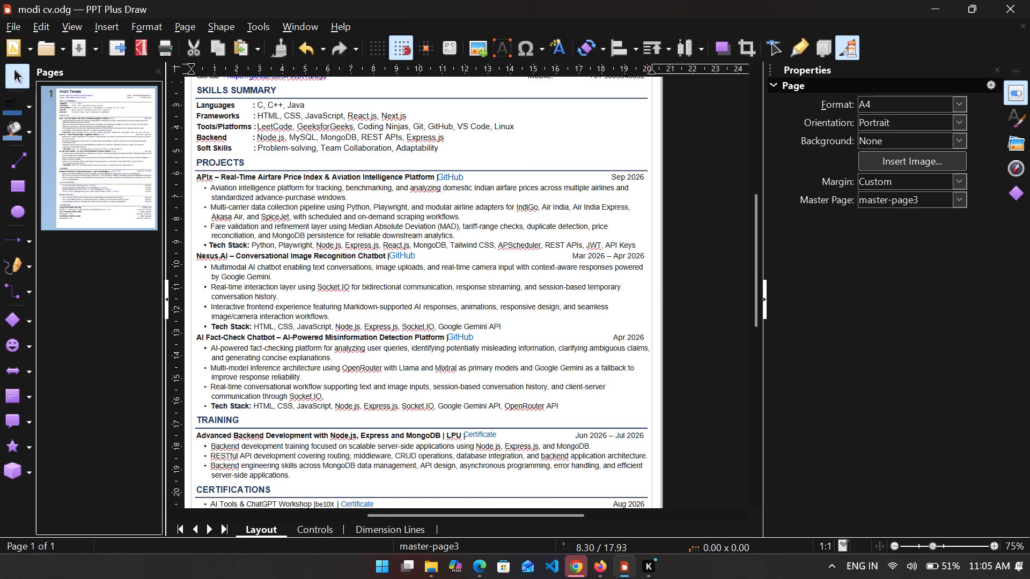
key(ctrl+s)
key(ctrl+s)
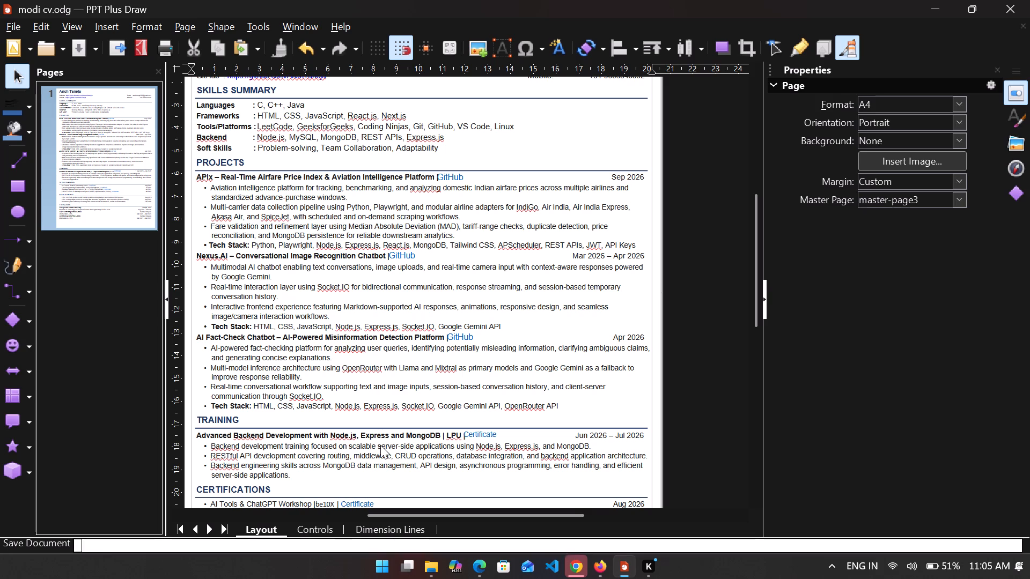
click(691, 271)
key(ctrl+s)
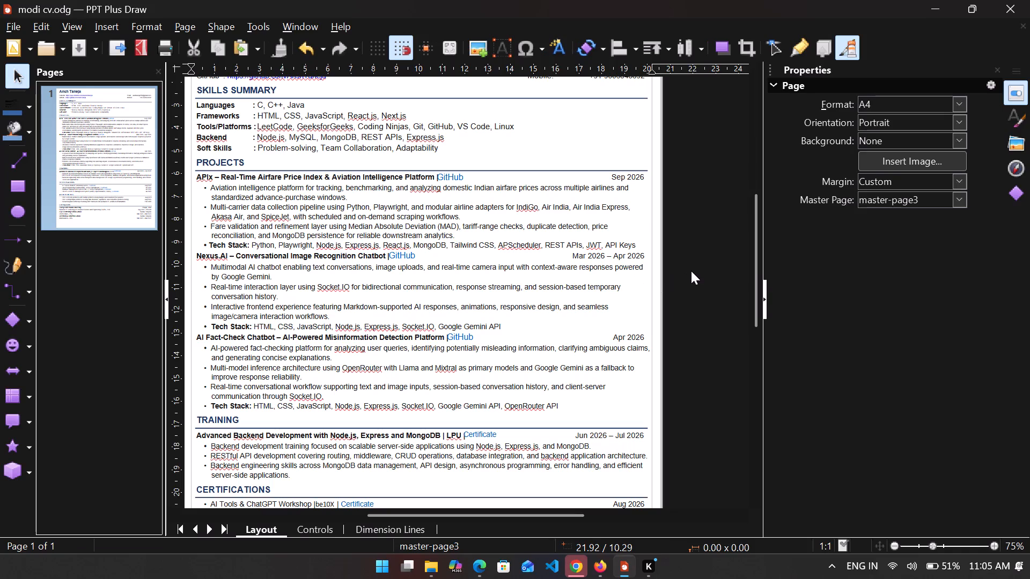
Check the font settings of the Languages entry under Skills Summary.
scroll(528, 192, up, 3)
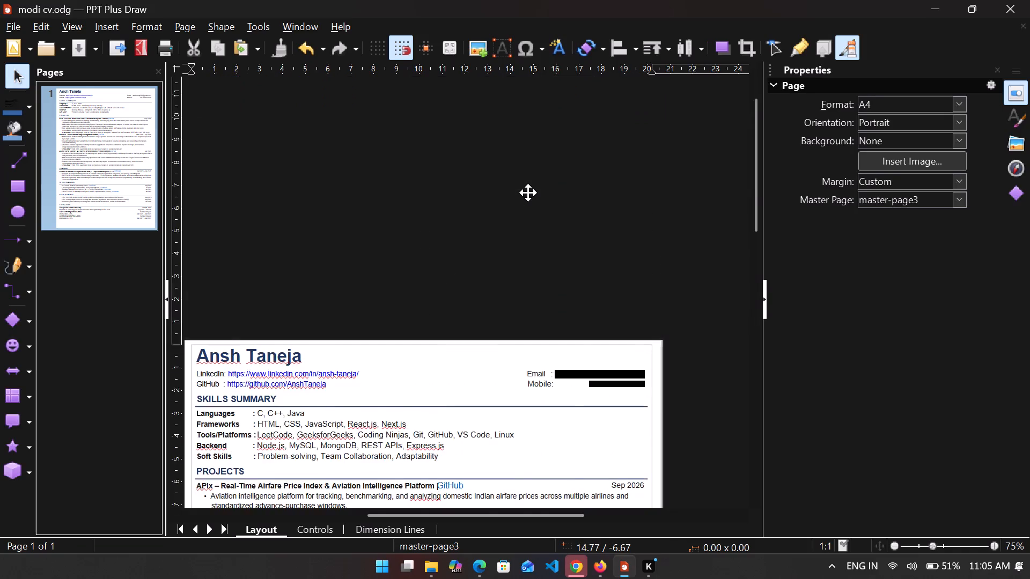
scroll(528, 192, down, 1)
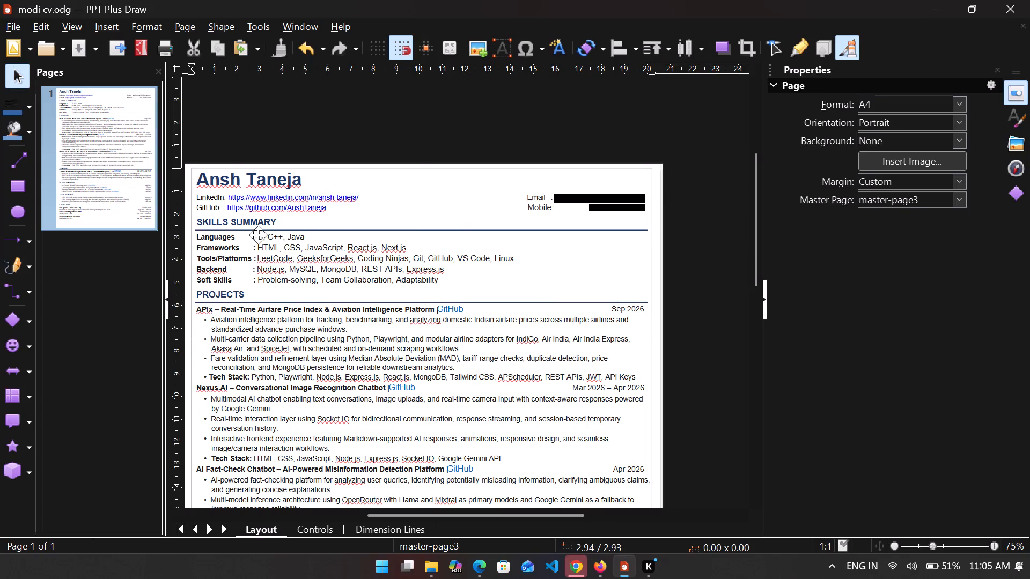
drag(260, 237, 341, 286)
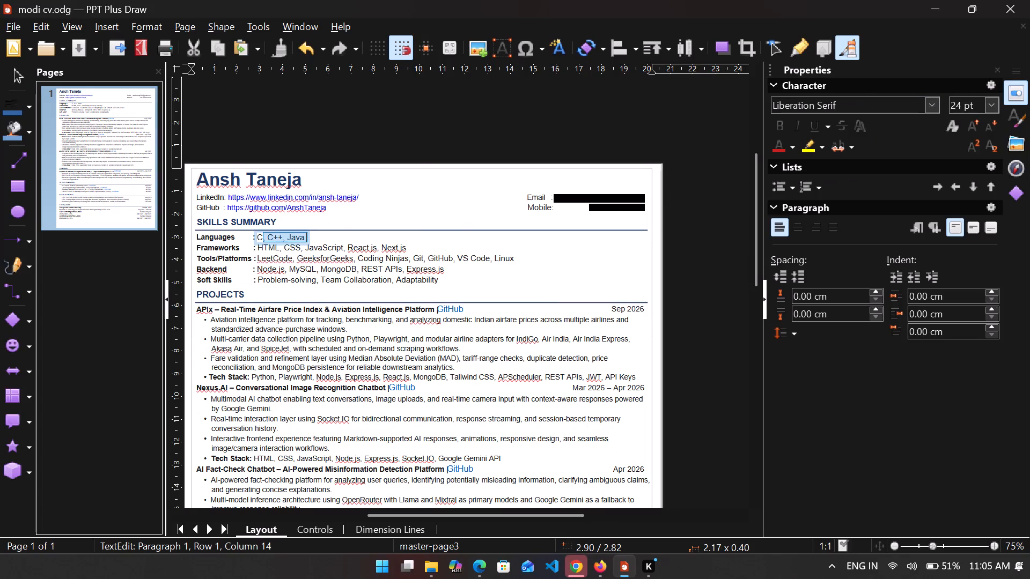
drag(341, 286, 349, 286)
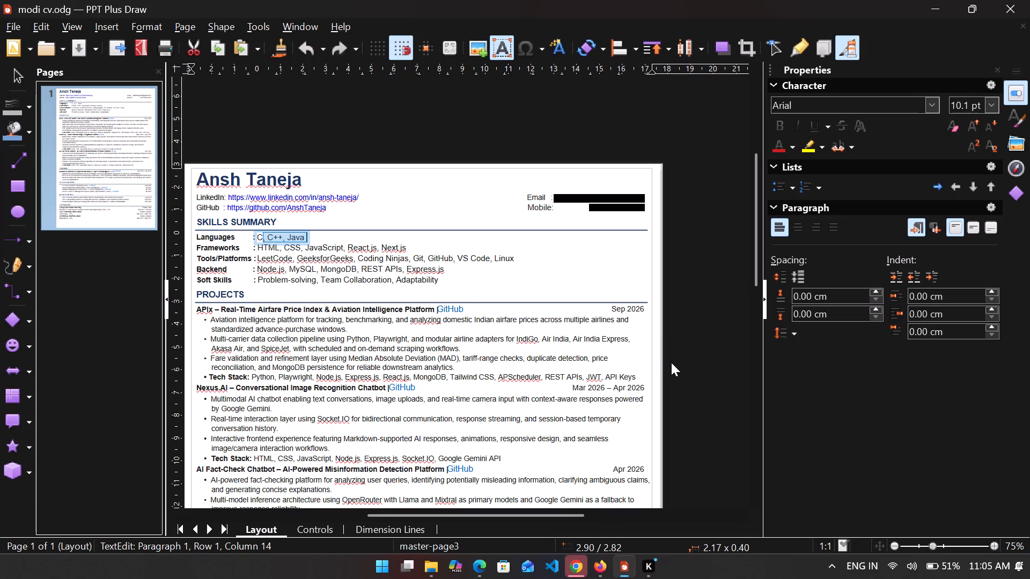
click(602, 269)
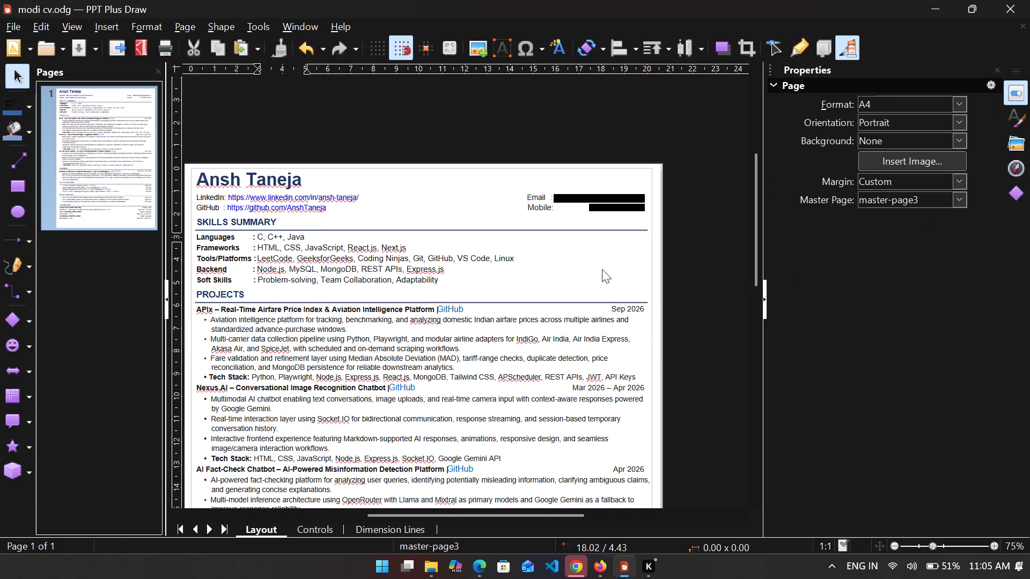
Save the "modi cv" drawing again and close it.
key(ctrl+s)
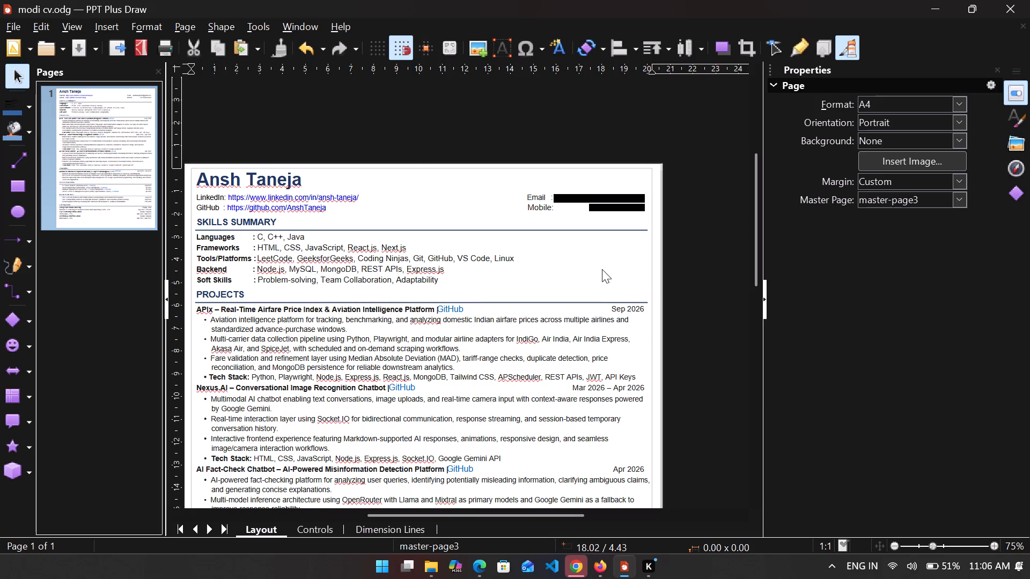
key(alt+F4)
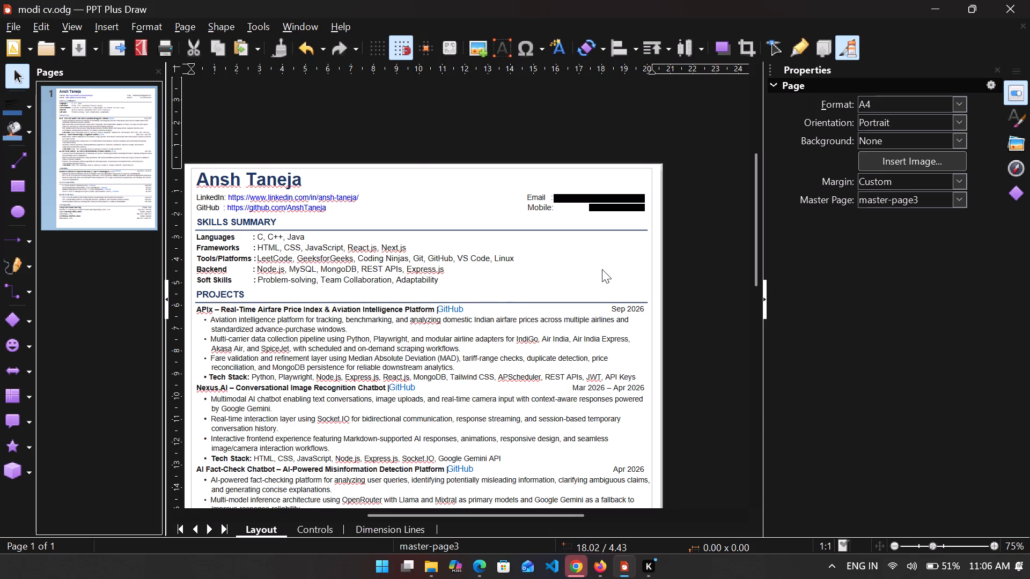